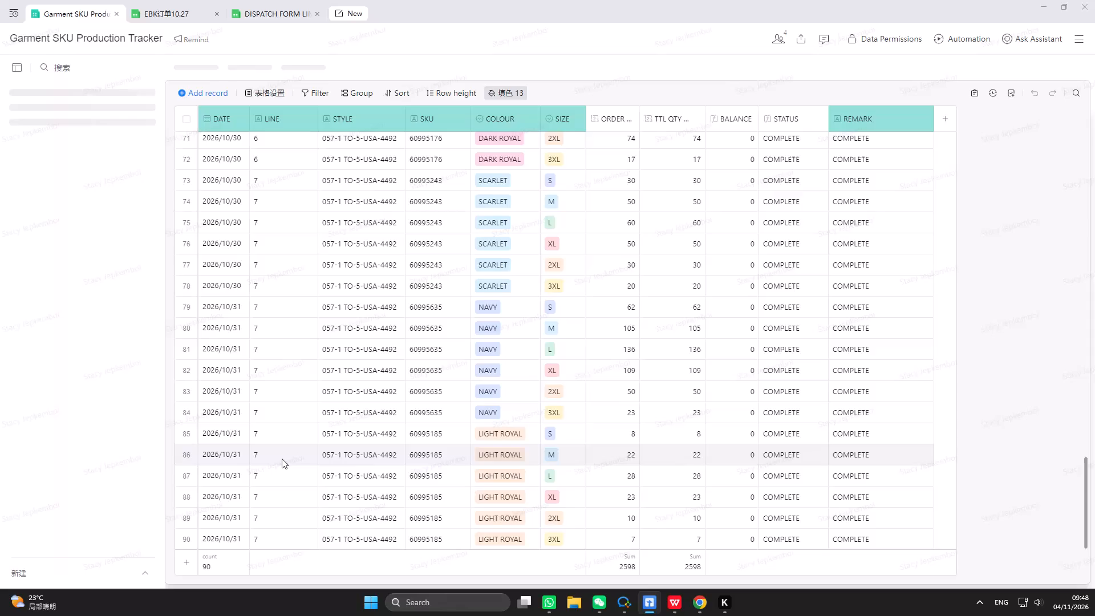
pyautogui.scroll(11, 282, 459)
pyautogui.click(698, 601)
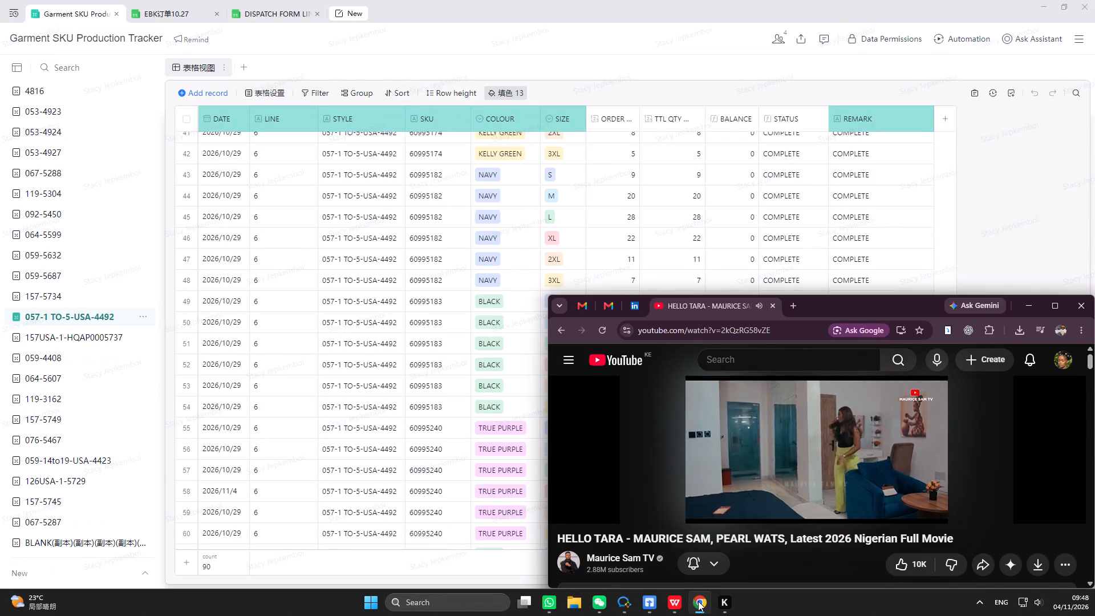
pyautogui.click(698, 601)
# Move the 057-1 TO-5-USA-4492 sheet up the sheet list, placing it between 057-4491 and 057-4496.
pyautogui.moveTo(46, 319); pyautogui.dragTo(50, 144)
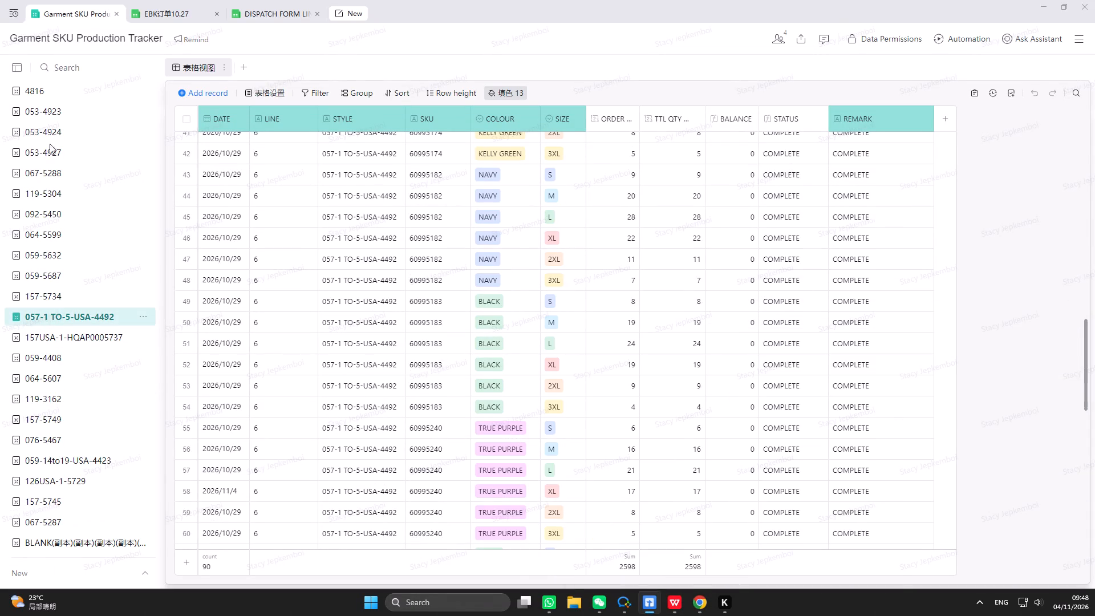
pyautogui.moveTo(50, 144); pyautogui.dragTo(60, 87)
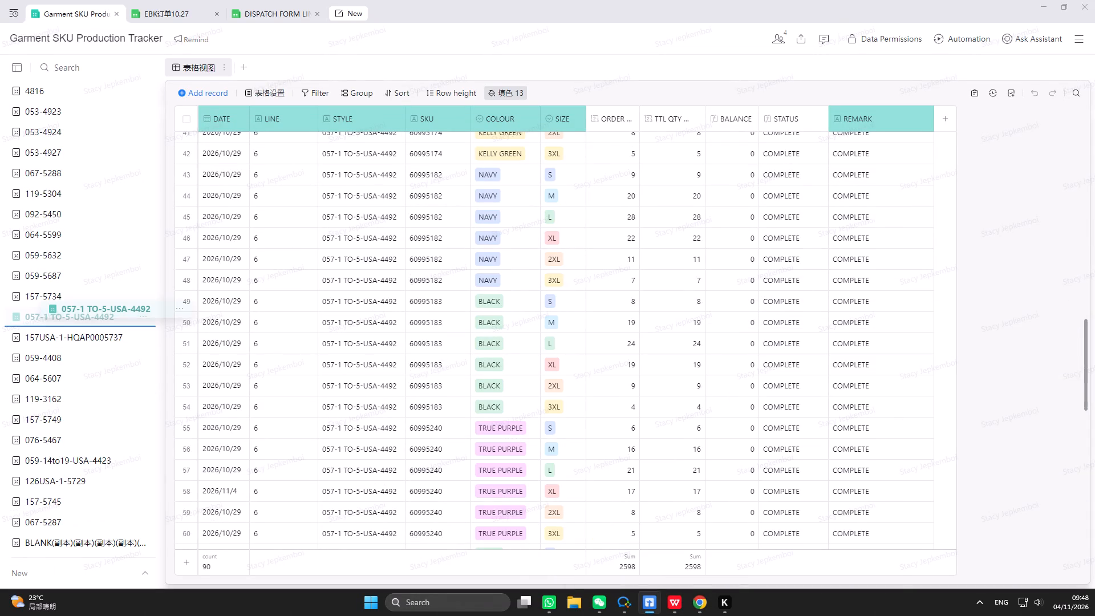
pyautogui.moveTo(60, 87); pyautogui.dragTo(42, 107)
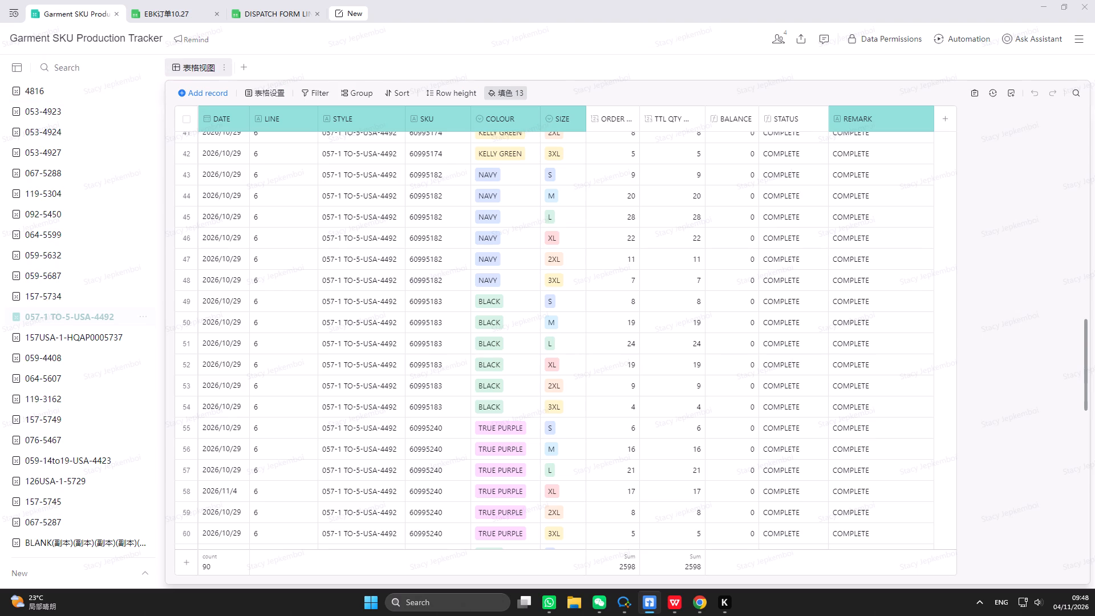
pyautogui.moveTo(42, 107); pyautogui.dragTo(39, 96)
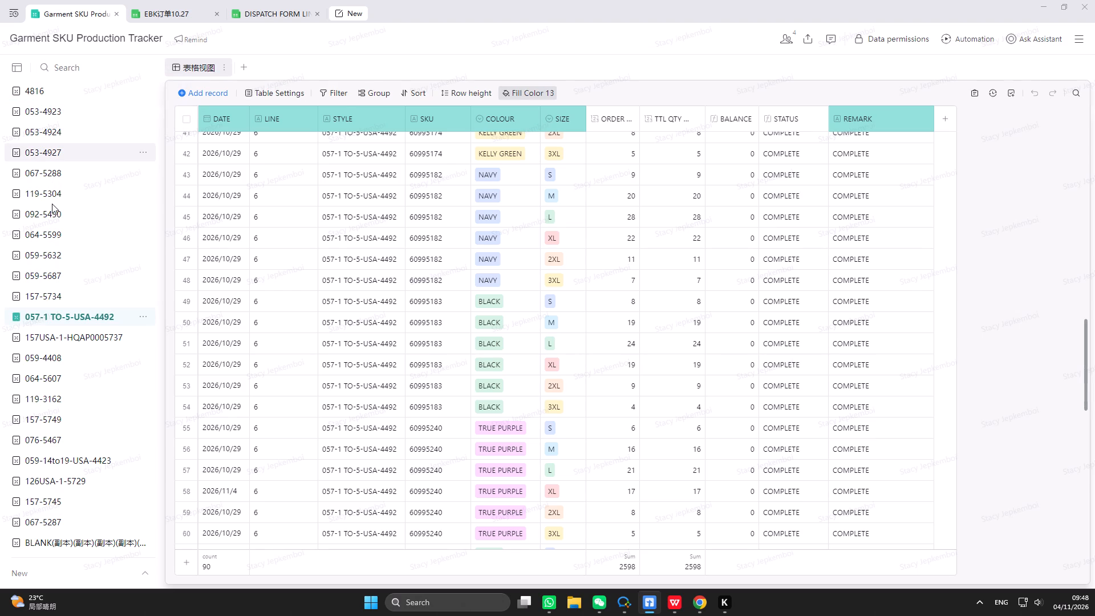
pyautogui.scroll(3, 52, 204)
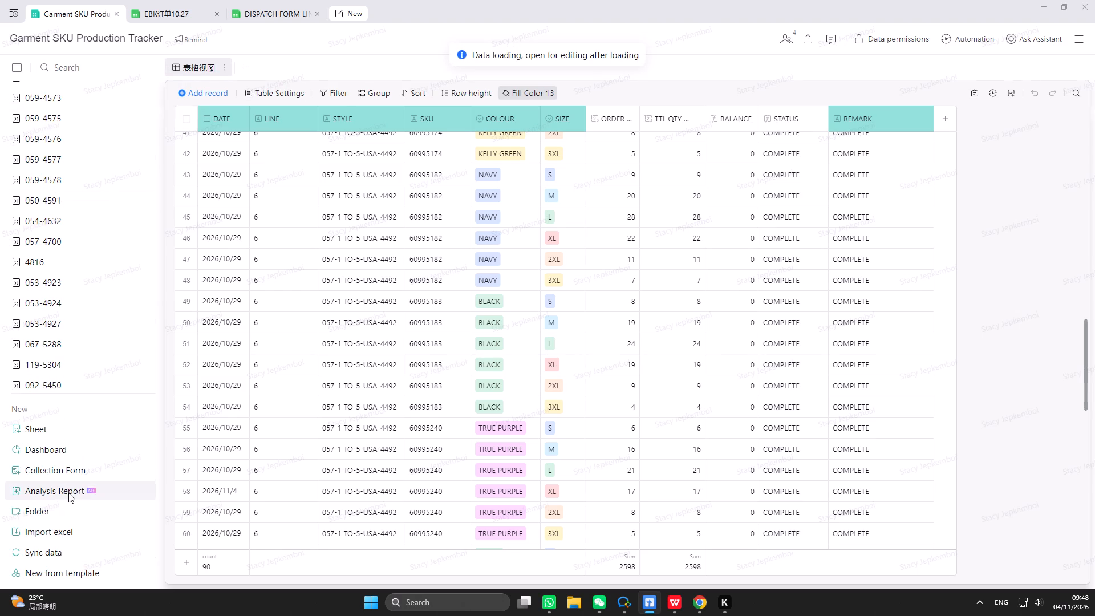
pyautogui.scroll(3, 54, 322)
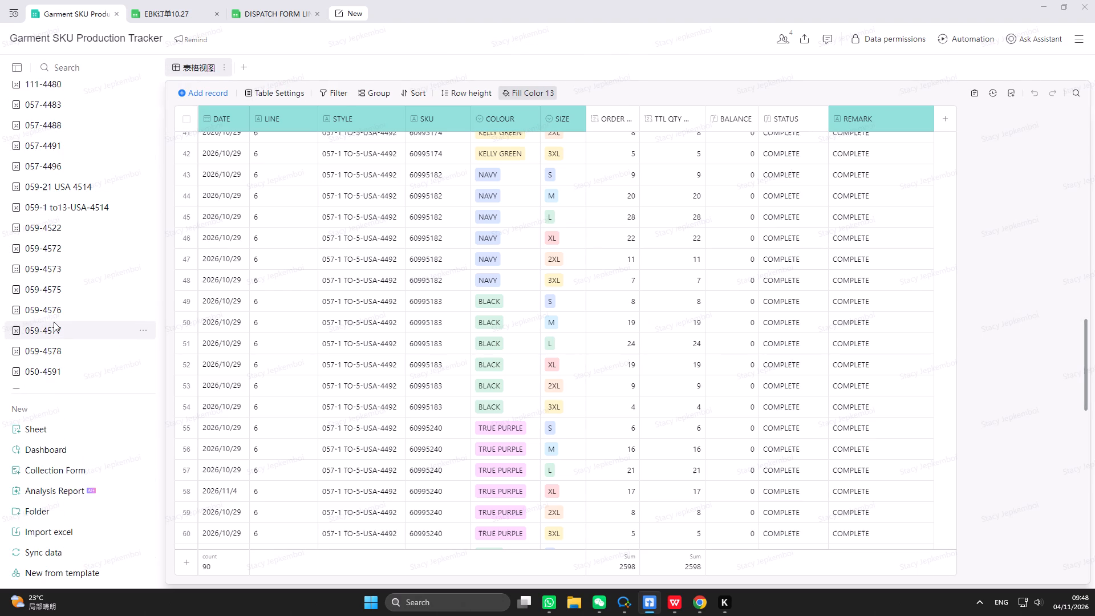
pyautogui.scroll(-7, 54, 322)
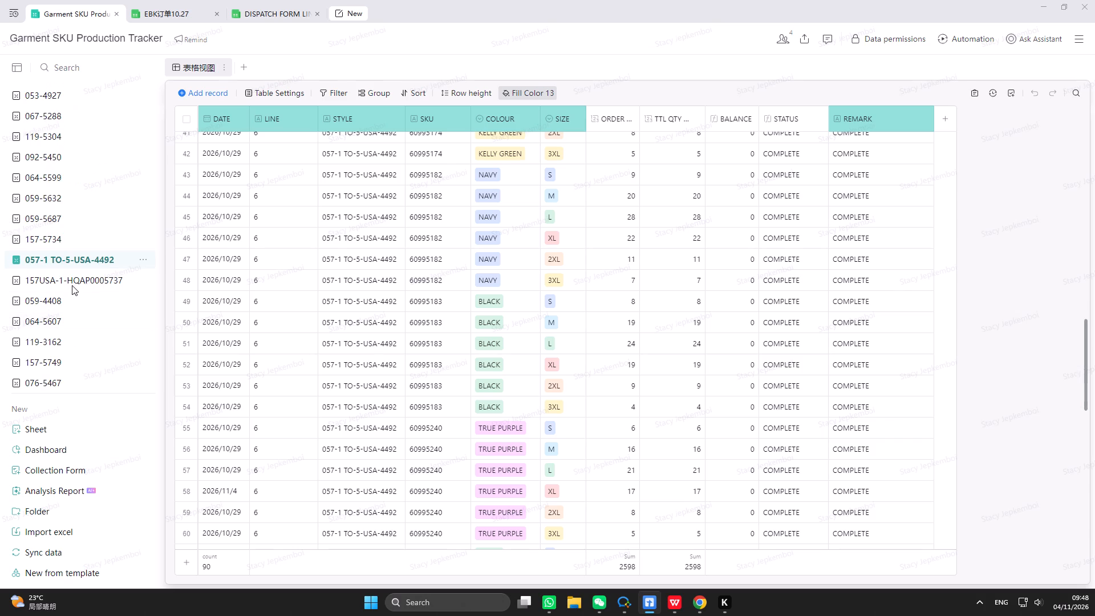
pyautogui.moveTo(73, 259); pyautogui.dragTo(75, 75)
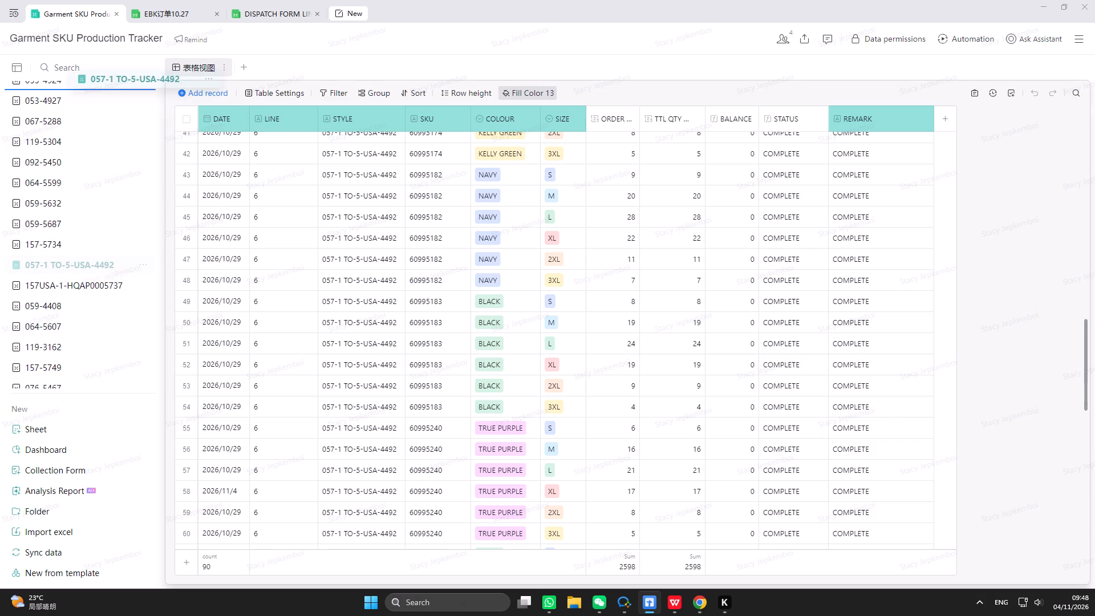
pyautogui.moveTo(75, 75); pyautogui.dragTo(68, 153)
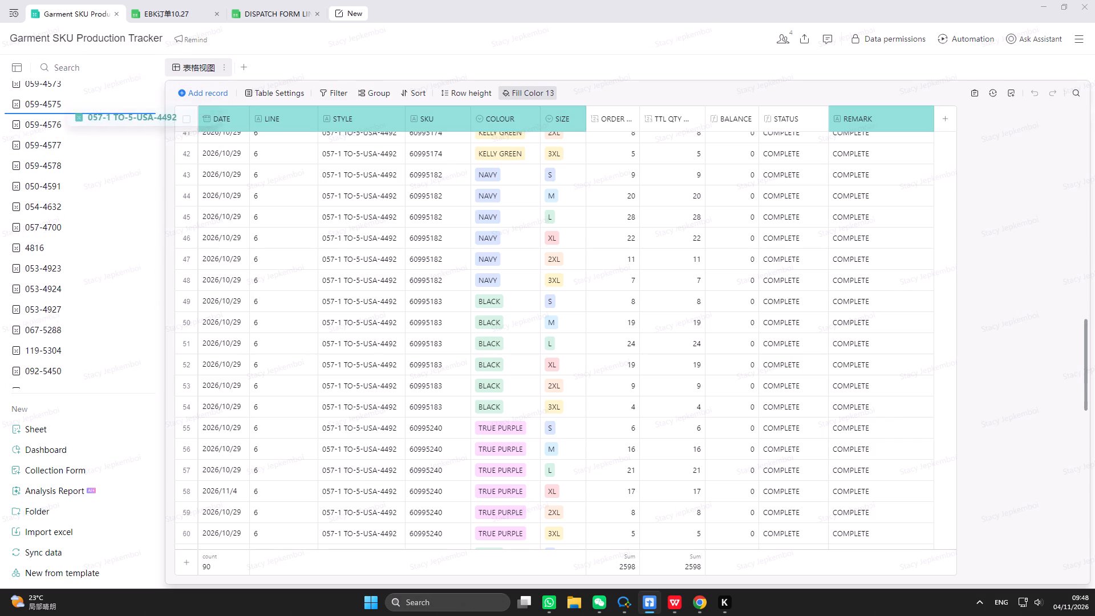
pyautogui.moveTo(68, 153); pyautogui.dragTo(55, 84)
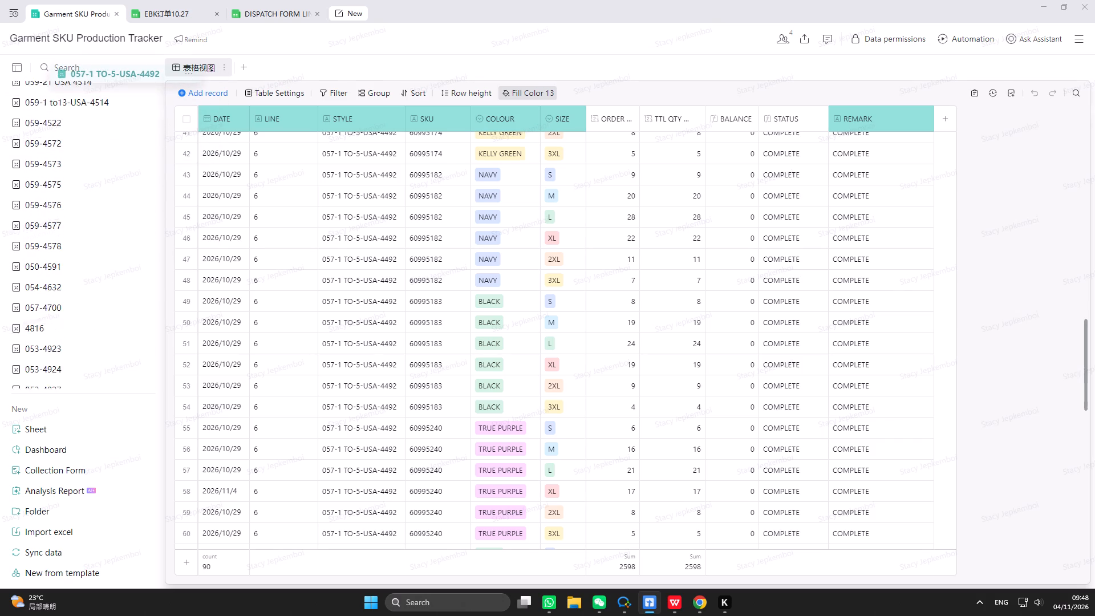
pyautogui.moveTo(55, 84); pyautogui.dragTo(40, 179)
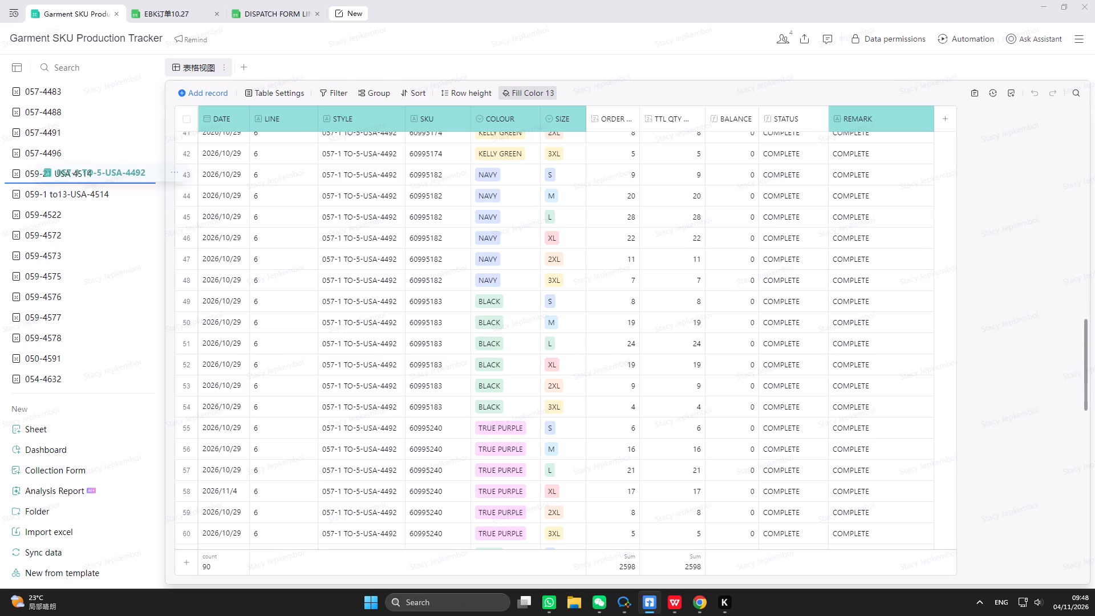
pyautogui.moveTo(40, 179); pyautogui.dragTo(31, 173)
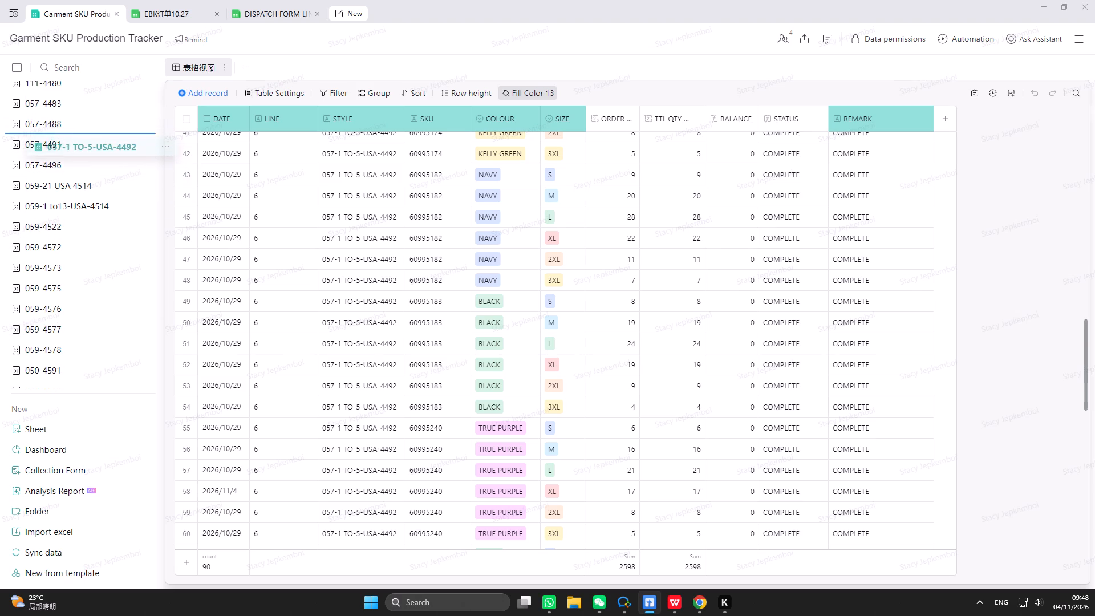
pyautogui.moveTo(31, 173); pyautogui.dragTo(31, 171)
# In the 119-3162 sheet, set the TTL QTY of SKU 60757250, size S, to 253.
pyautogui.scroll(-9, 76, 294)
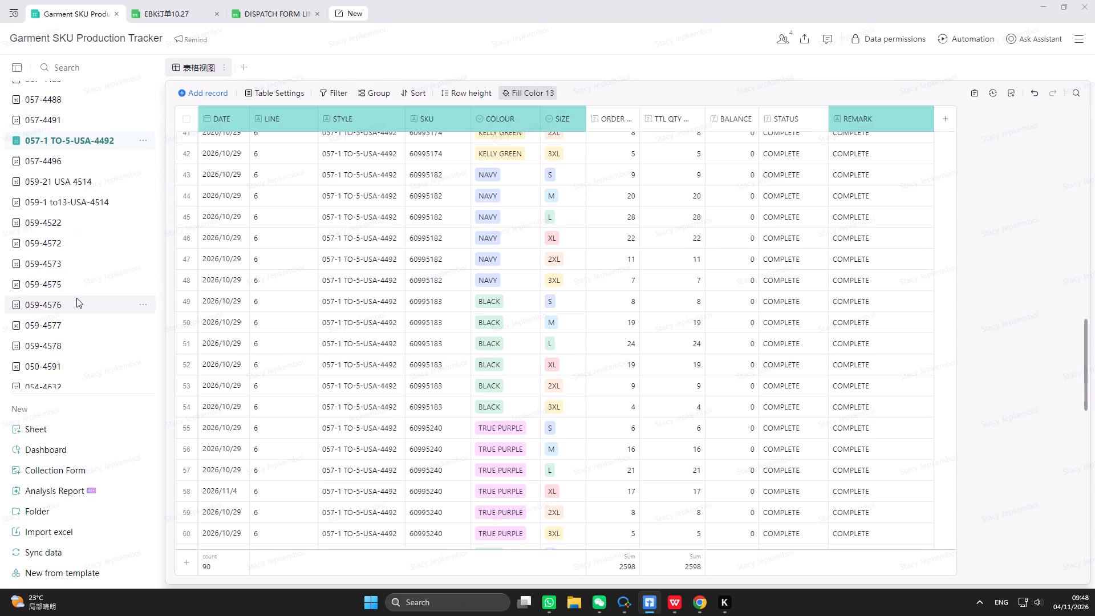
pyautogui.scroll(-8, 76, 298)
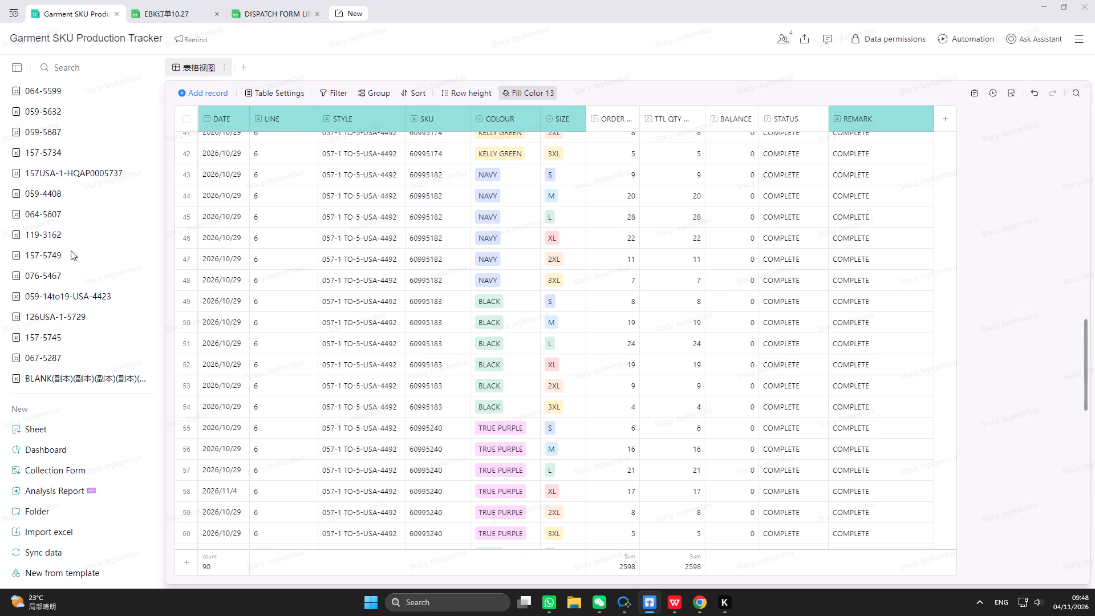
pyautogui.click(71, 236)
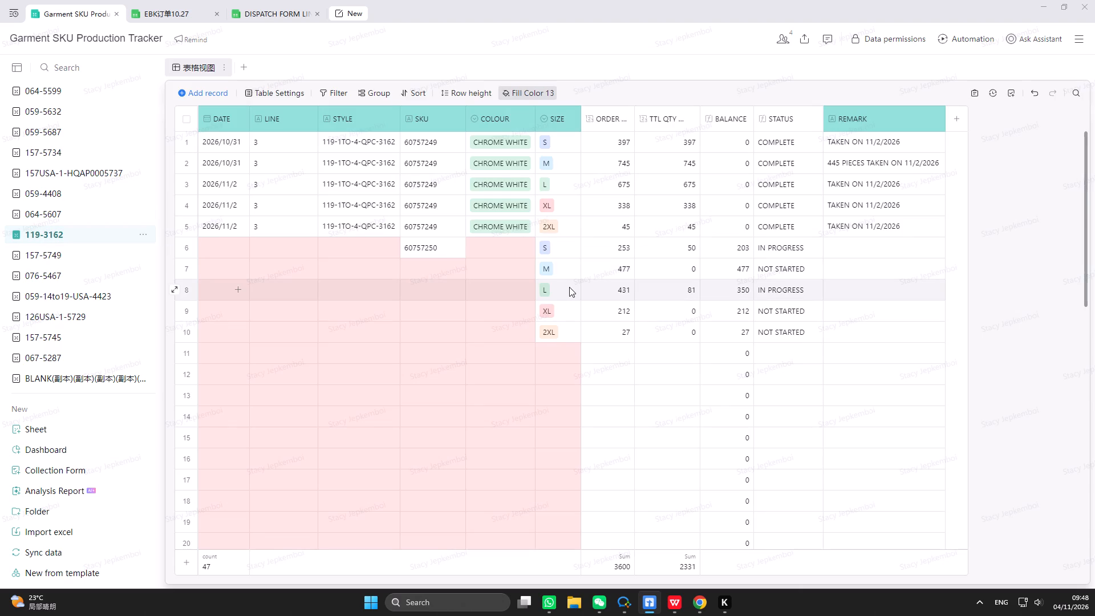
pyautogui.click(687, 253)
pyautogui.write('253')
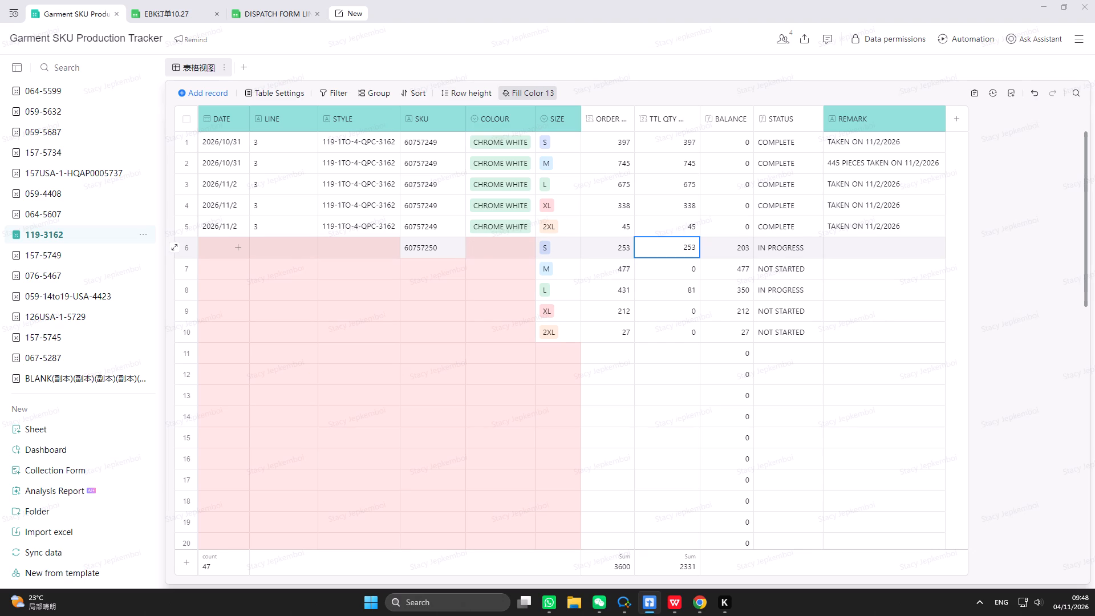
pyautogui.press('Return')
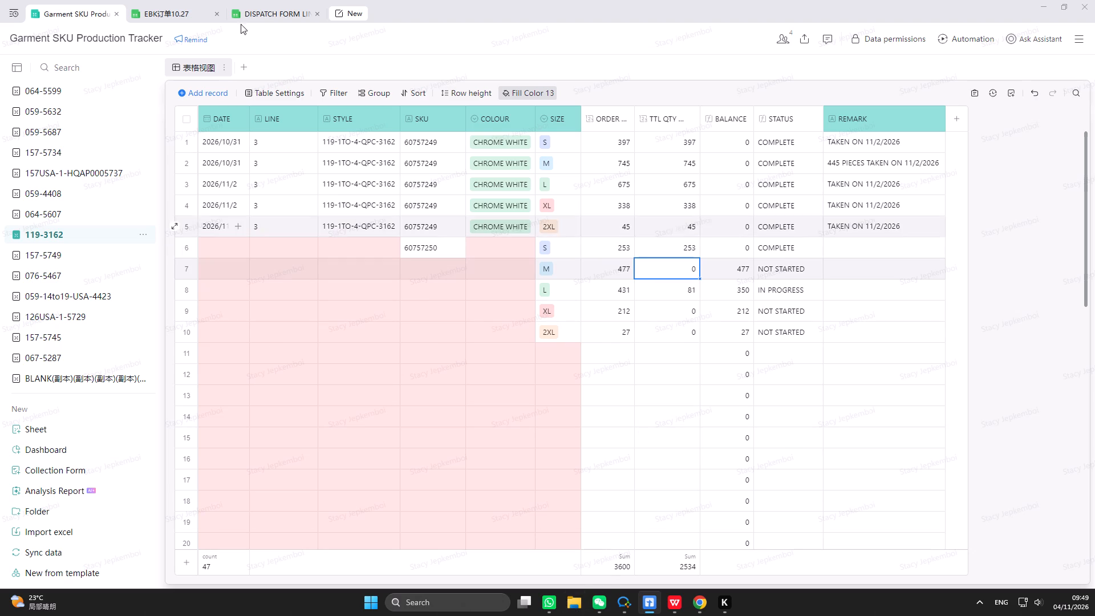
# In the EBK订单10.27 planning sheet, filter the EB PO column for orders matching 5729.
pyautogui.click(154, 17)
pyautogui.click(106, 173)
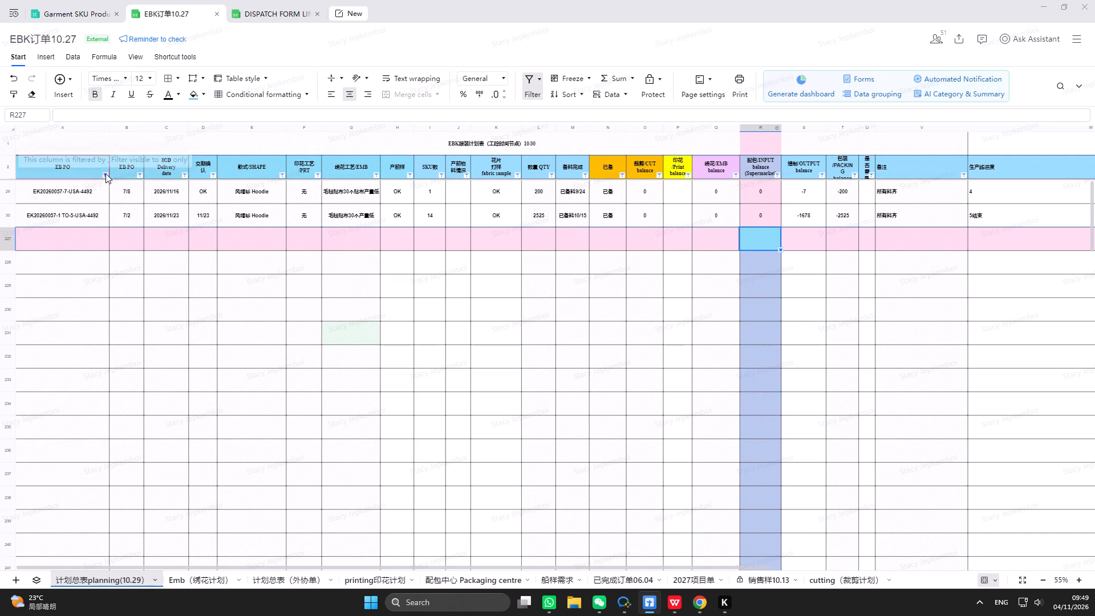
pyautogui.press('5')
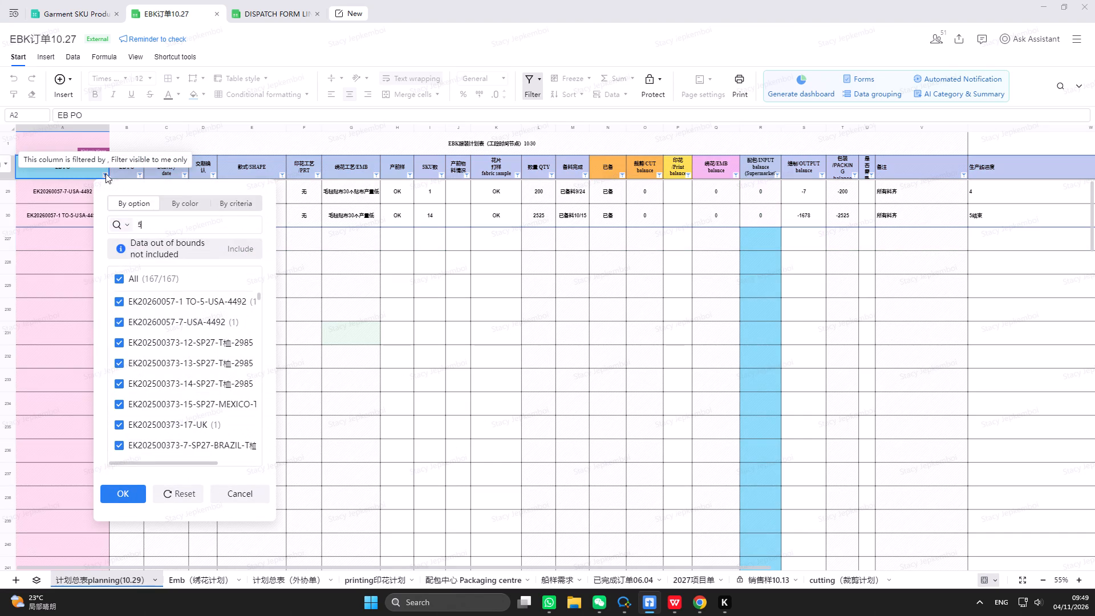
pyautogui.write('729')
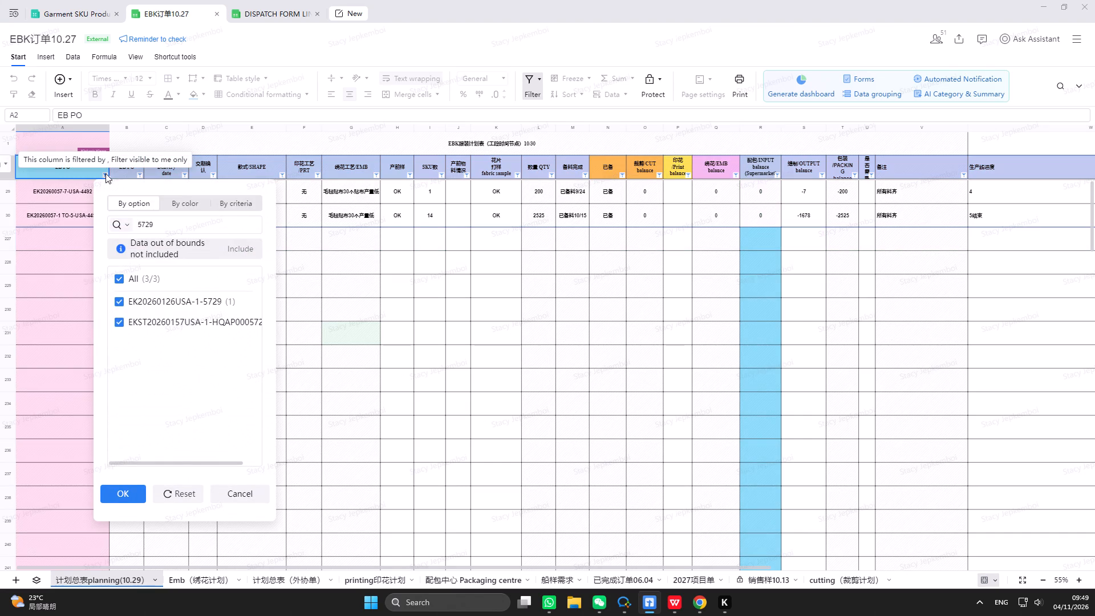
pyautogui.click(127, 487)
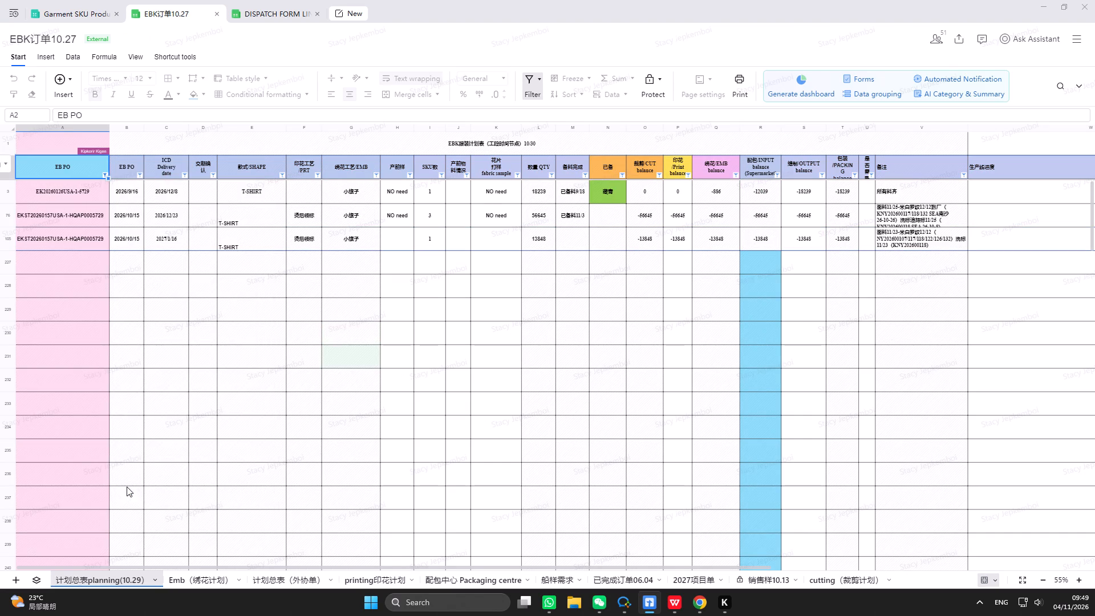
pyautogui.scroll(2, 471, 373)
# In the tracker's 126USA-1-5729 sheet, check the combined TTL QTY and combined BALANCE across sizes S to 3XL.
pyautogui.click(91, 15)
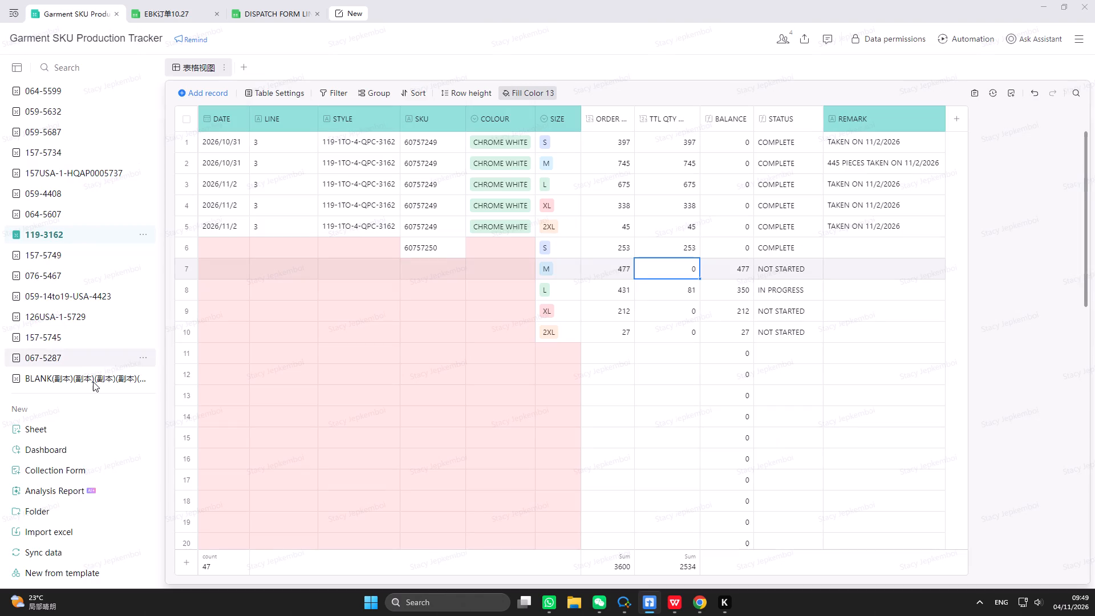
pyautogui.scroll(-5, 93, 314)
pyautogui.click(87, 318)
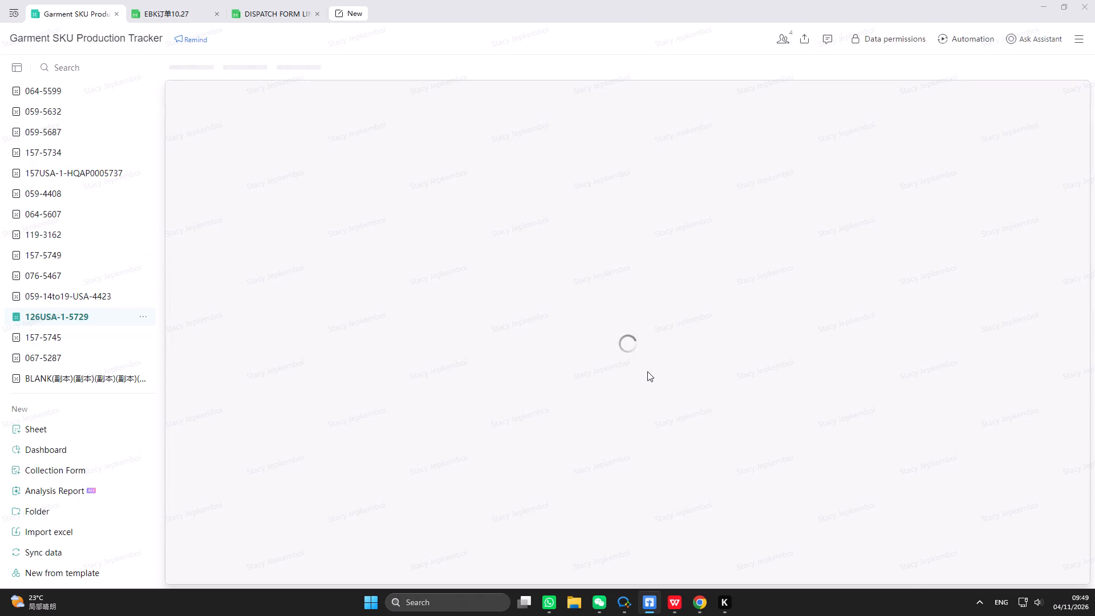
pyautogui.moveTo(678, 141); pyautogui.dragTo(678, 155)
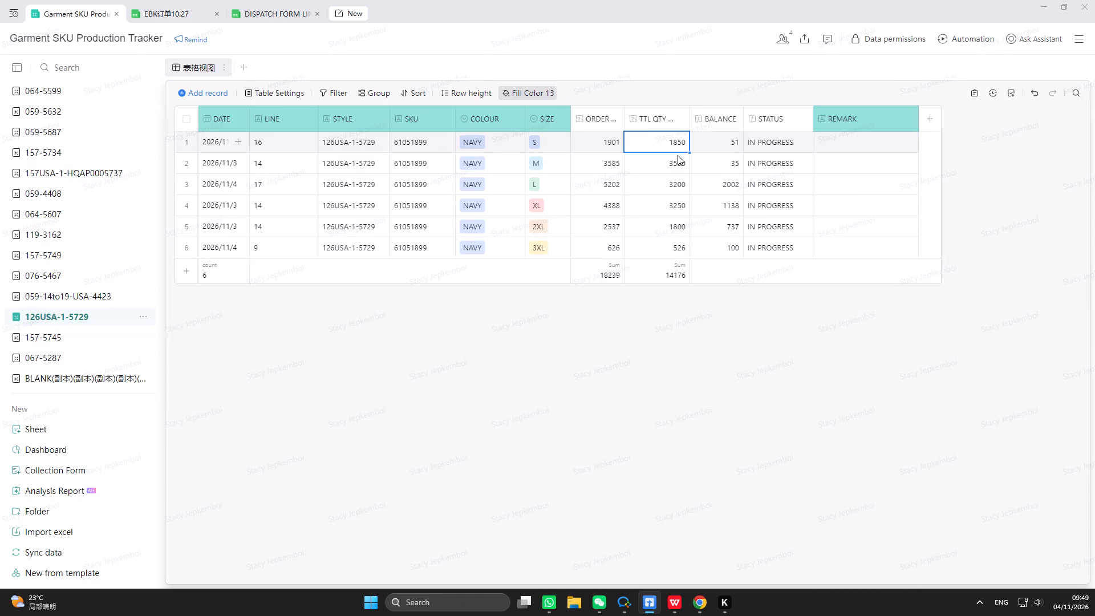
pyautogui.moveTo(678, 155); pyautogui.dragTo(677, 248)
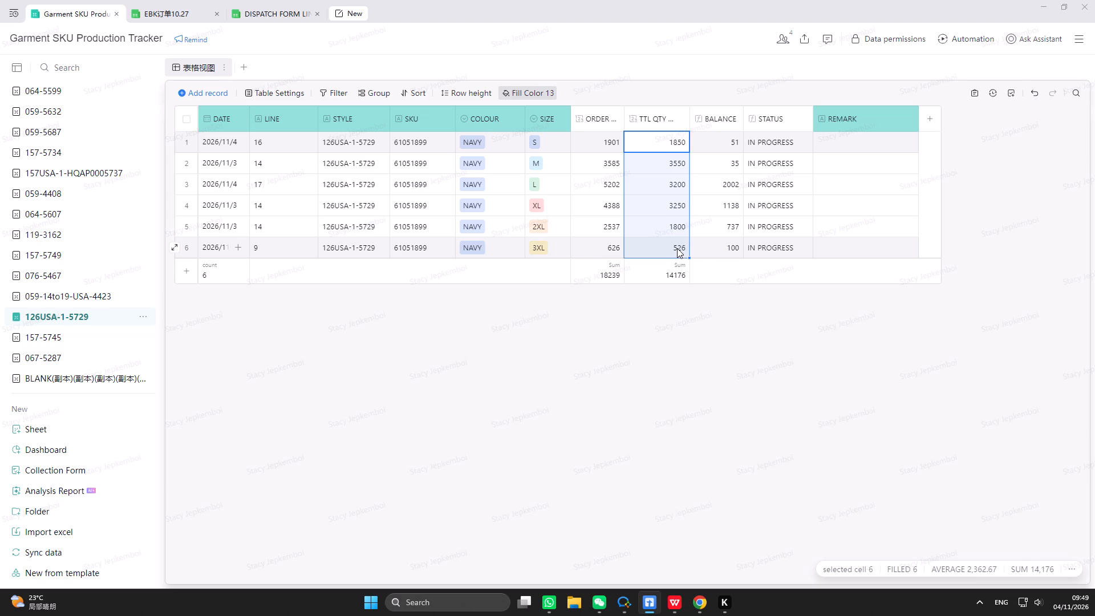
pyautogui.click(705, 317)
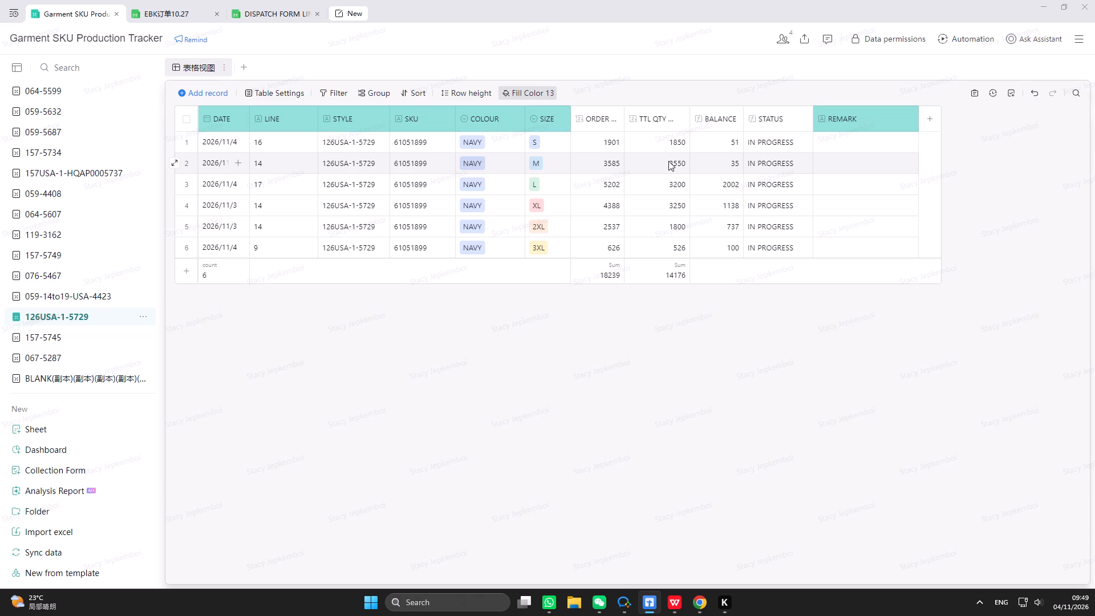
pyautogui.moveTo(709, 140); pyautogui.dragTo(727, 237)
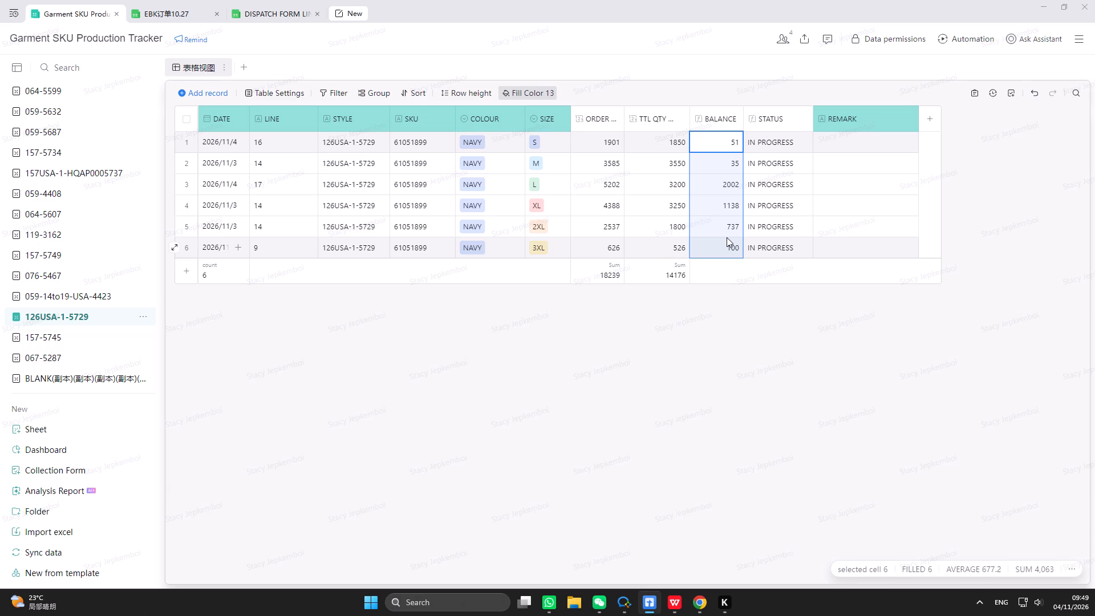
pyautogui.click(714, 184)
pyautogui.click(680, 191)
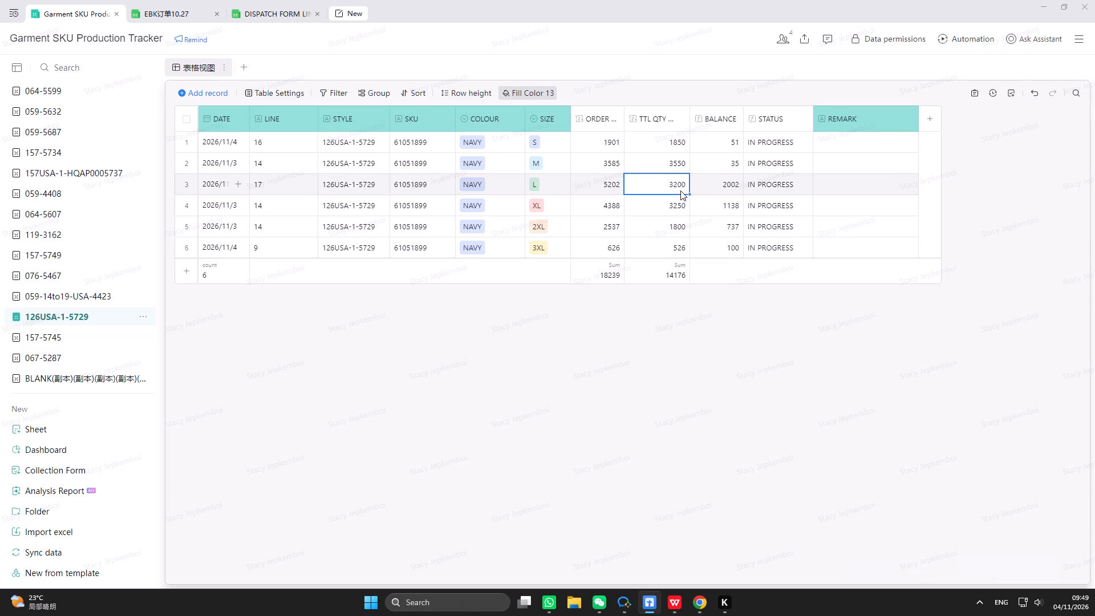
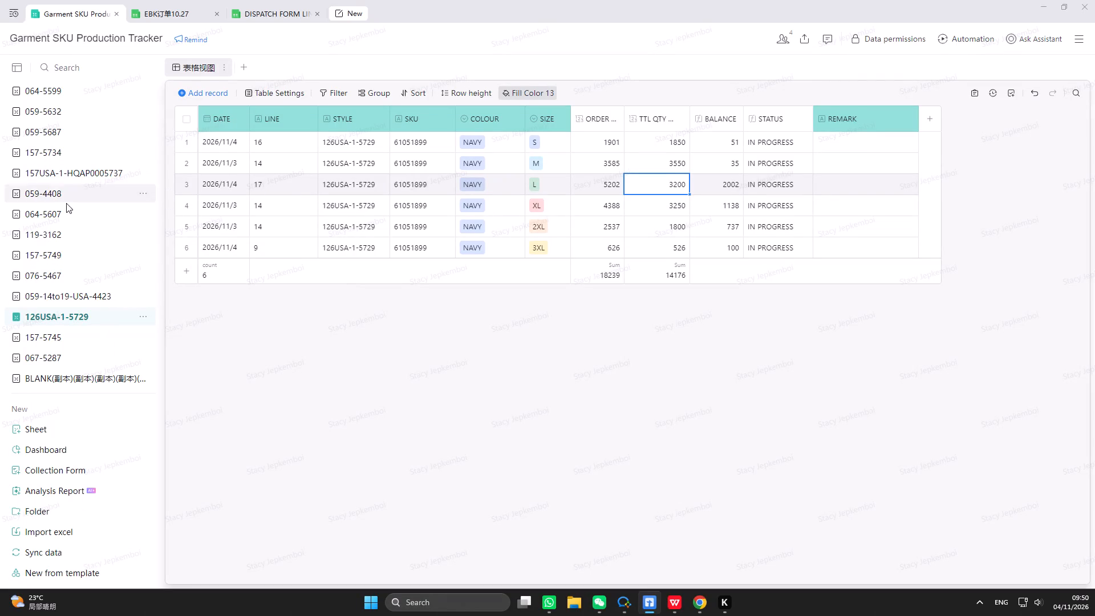
# In the 119-3162 sheet, set the DATE of the five SKU 60757250 rows, sizes S to 2XL, to 2026/11/3.
pyautogui.scroll(-2, 75, 272)
pyautogui.click(70, 237)
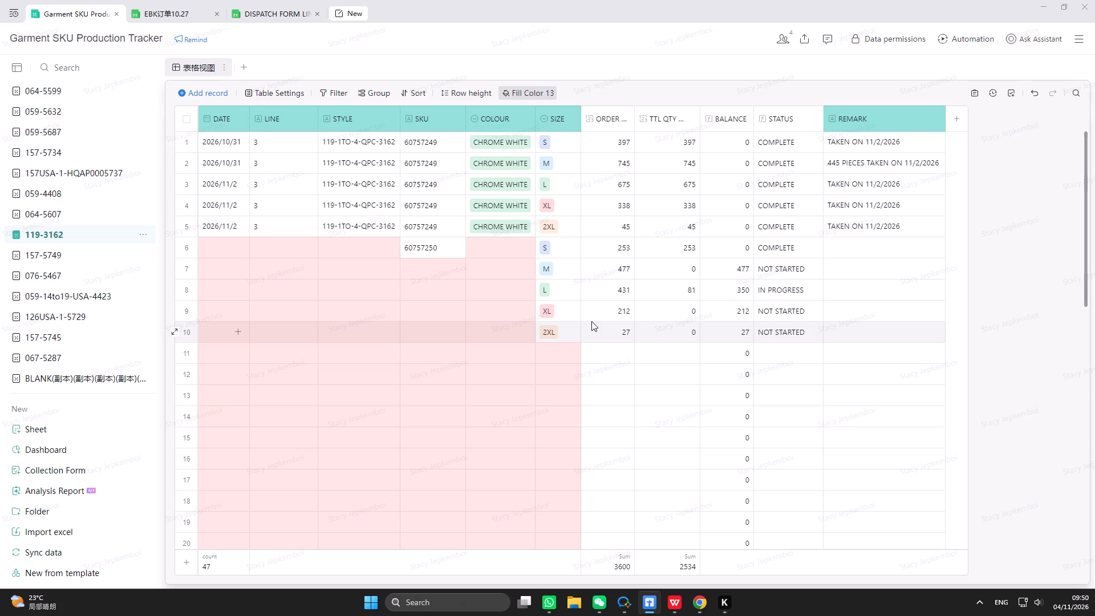
pyautogui.doubleClick(208, 250)
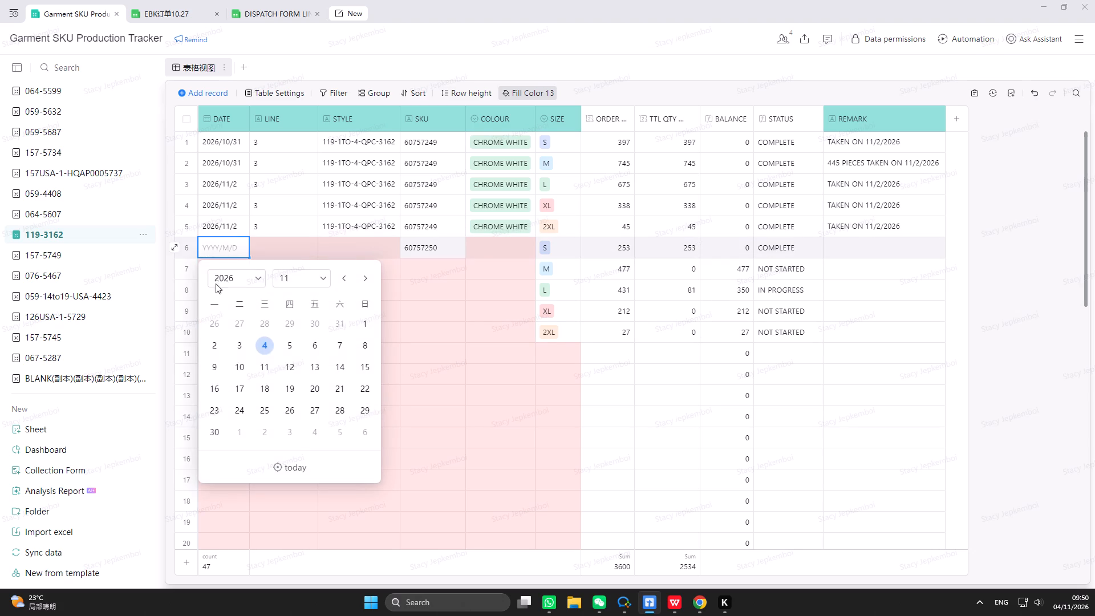
pyautogui.click(241, 348)
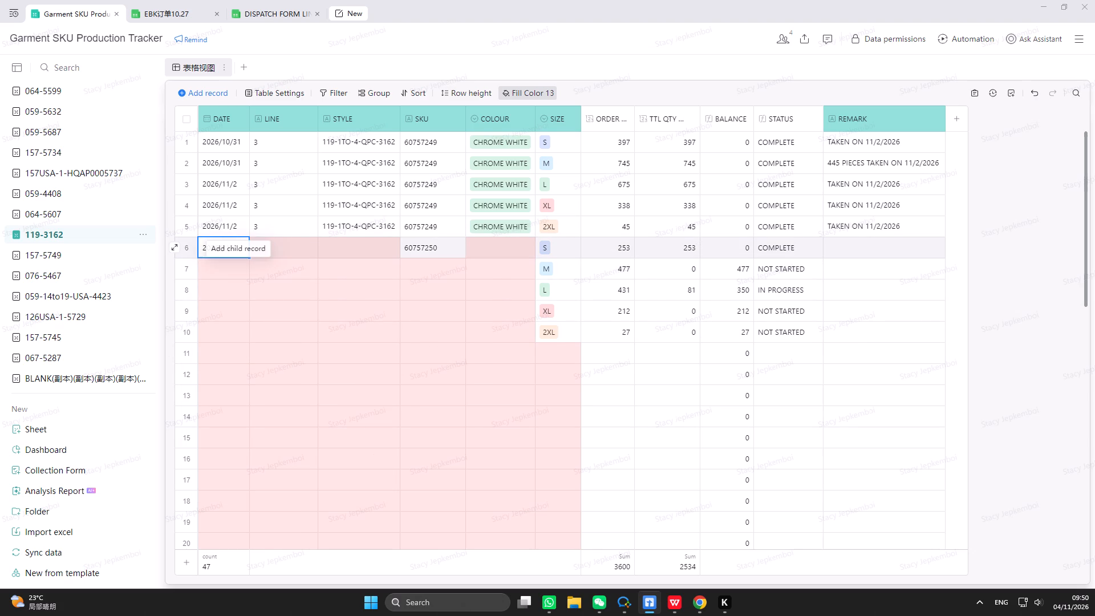
pyautogui.moveTo(249, 256); pyautogui.dragTo(249, 325)
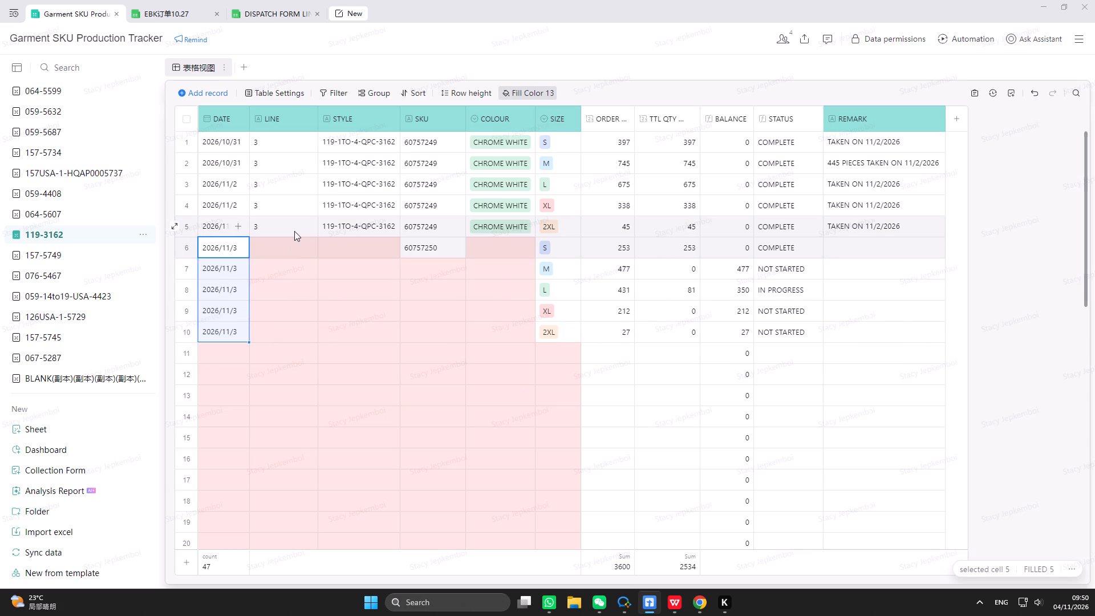
# Fill LINE 3, STYLE 119-1TO-4-QPC-3162 and COLOUR CHROME WHITE down from row 5 through row 10.
pyautogui.click(294, 231)
pyautogui.moveTo(317, 236); pyautogui.dragTo(309, 281)
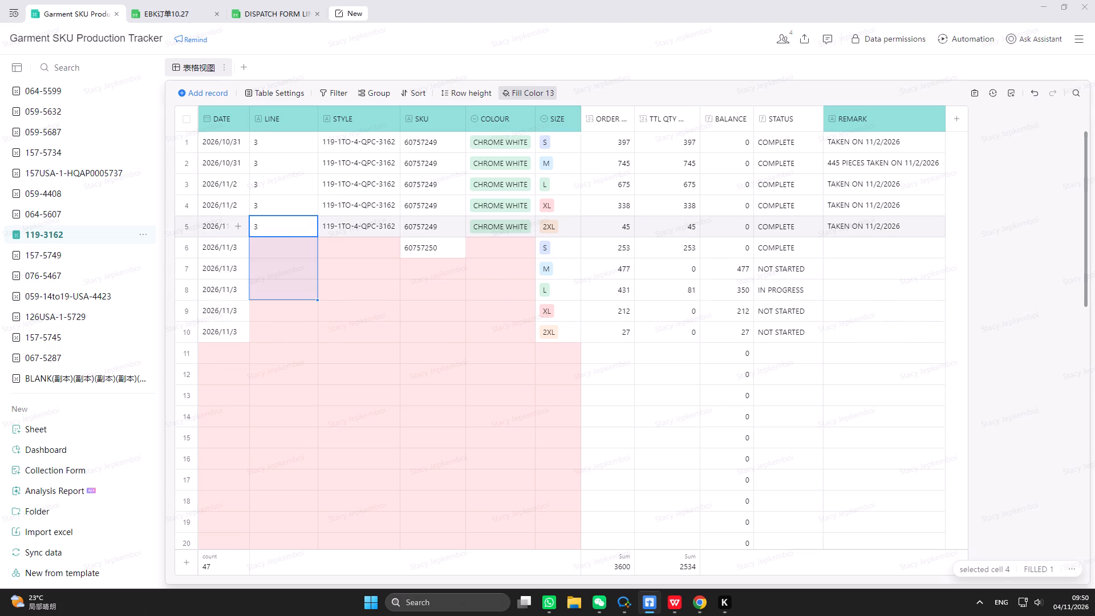
pyautogui.moveTo(309, 281); pyautogui.dragTo(303, 323)
pyautogui.click(376, 226)
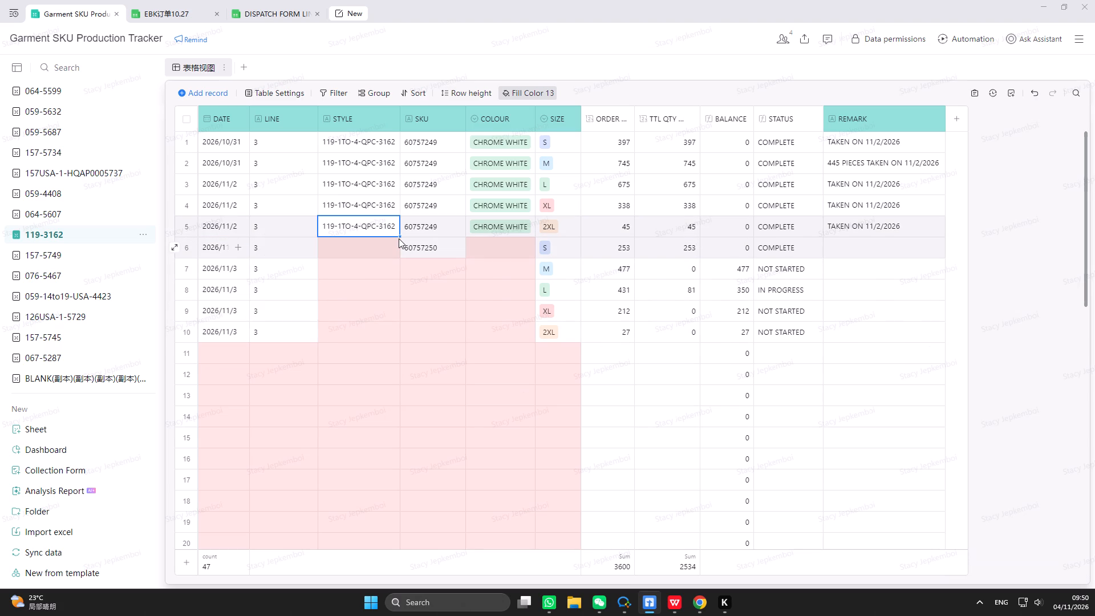
pyautogui.moveTo(399, 237); pyautogui.dragTo(382, 329)
pyautogui.click(518, 233)
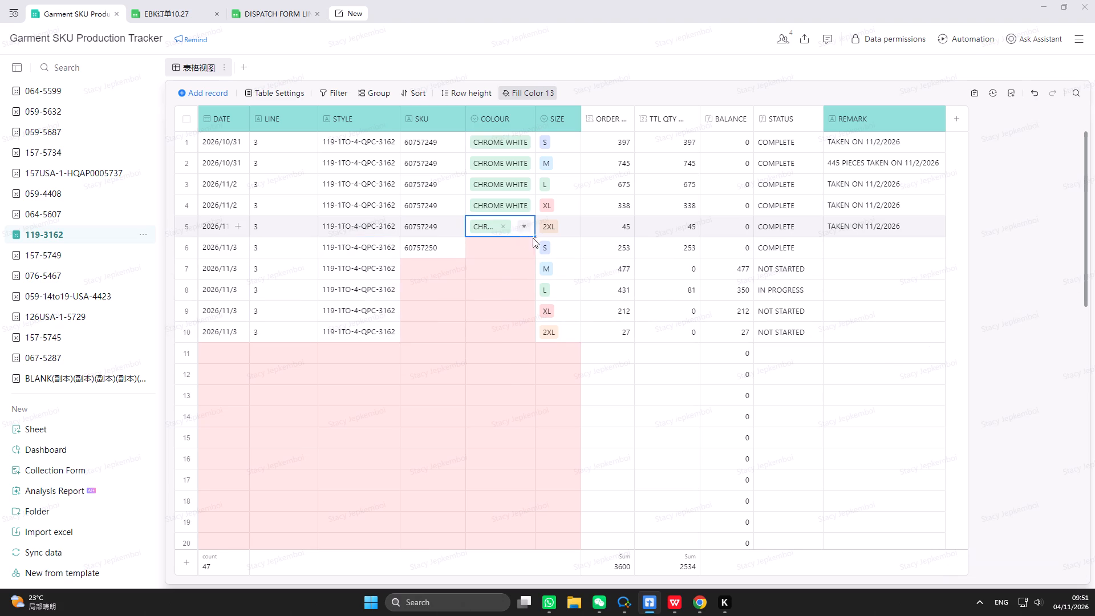
pyautogui.moveTo(536, 237); pyautogui.dragTo(513, 337)
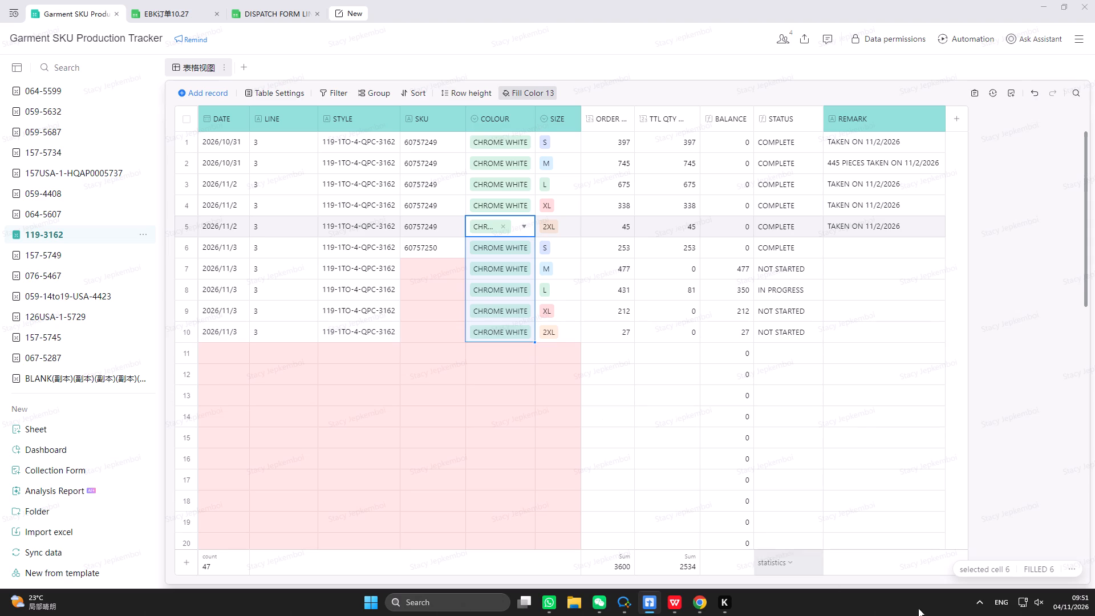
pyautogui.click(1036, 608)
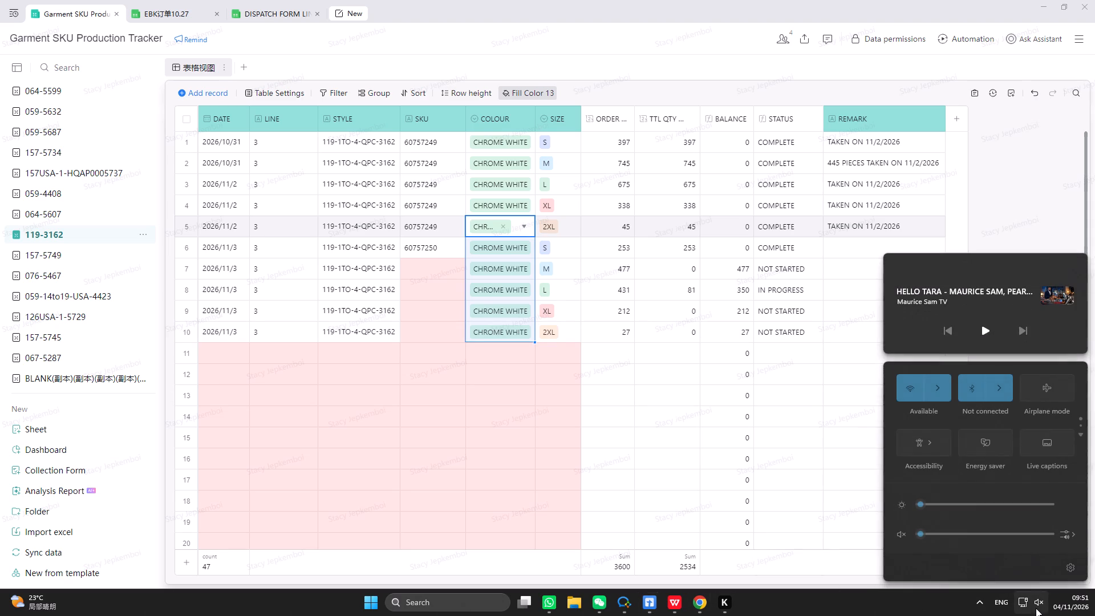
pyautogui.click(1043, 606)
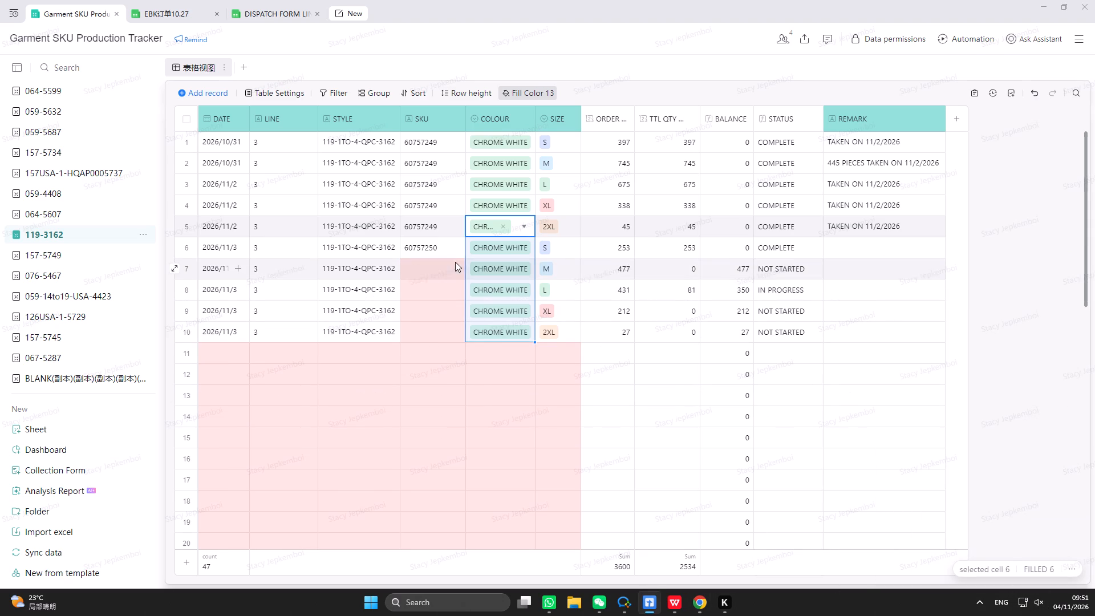
# Fill SKU 60757250 down from the size S row 6 through the size 2XL row 10.
pyautogui.click(447, 256)
pyautogui.moveTo(466, 258); pyautogui.dragTo(453, 334)
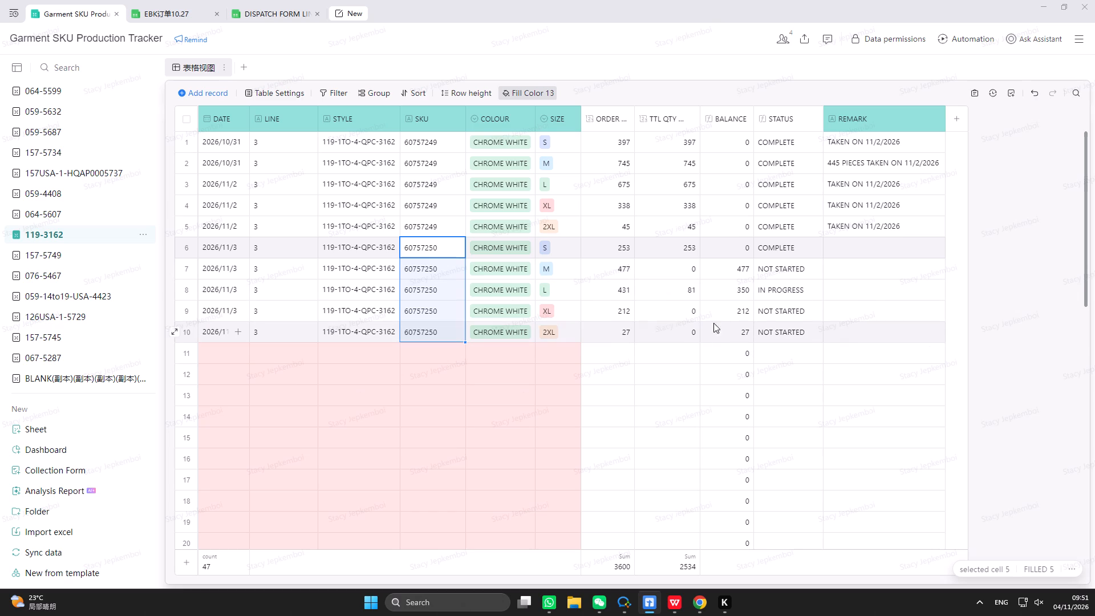
# Set the TTL QTY of SKU 60757250, size L, to 131.
pyautogui.click(677, 299)
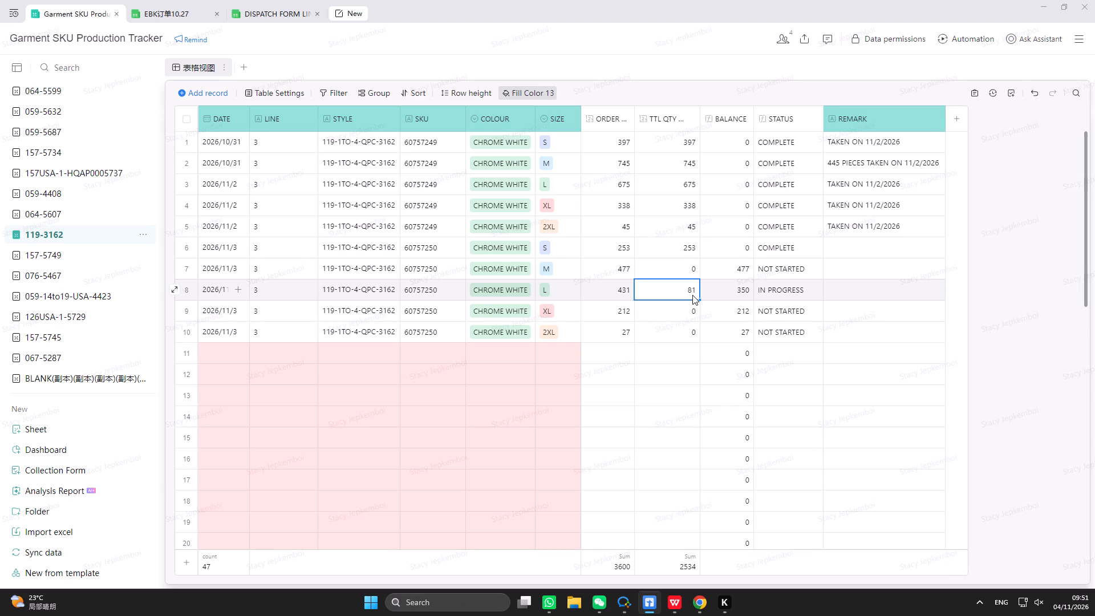
pyautogui.write('131')
pyautogui.press('Return')
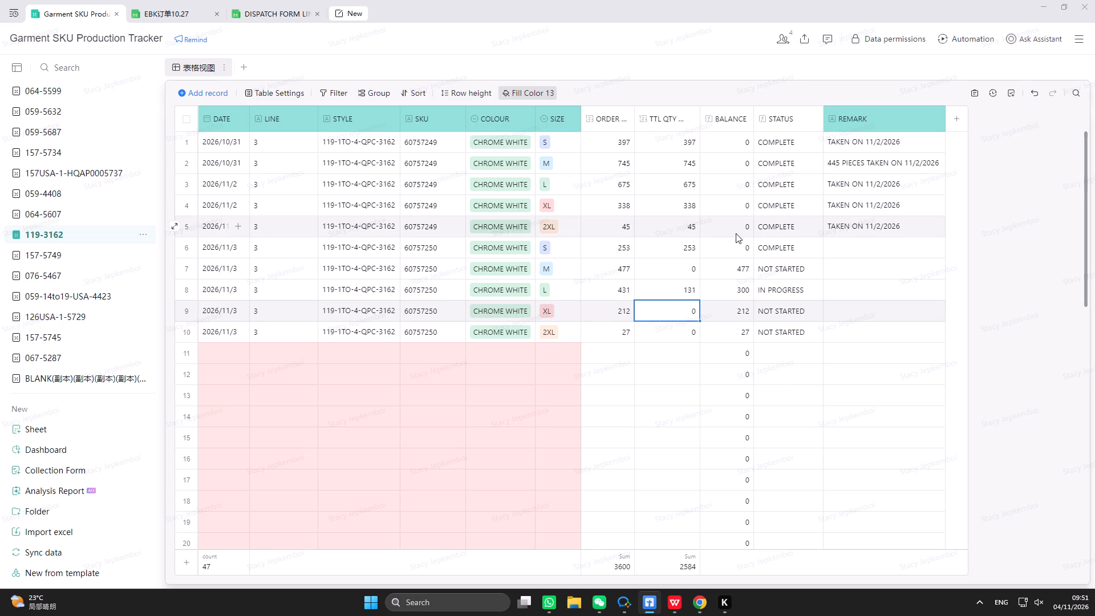
# Check the combined ORDER quantity and combined BALANCE of SKU 60757250 across sizes M to 2XL.
pyautogui.moveTo(742, 271); pyautogui.dragTo(741, 318)
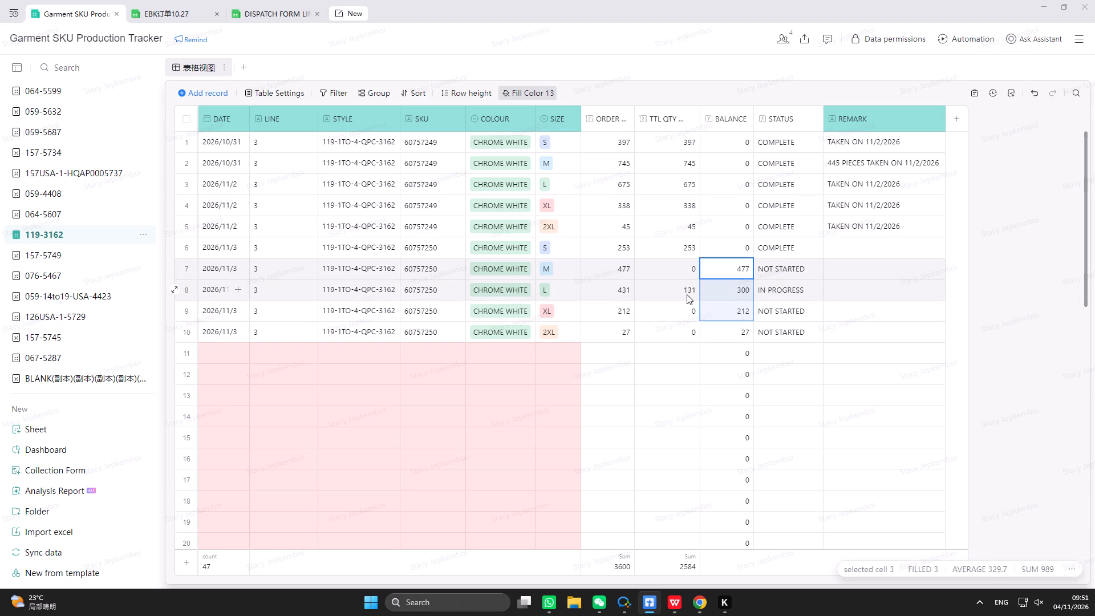
pyautogui.moveTo(619, 267); pyautogui.dragTo(626, 332)
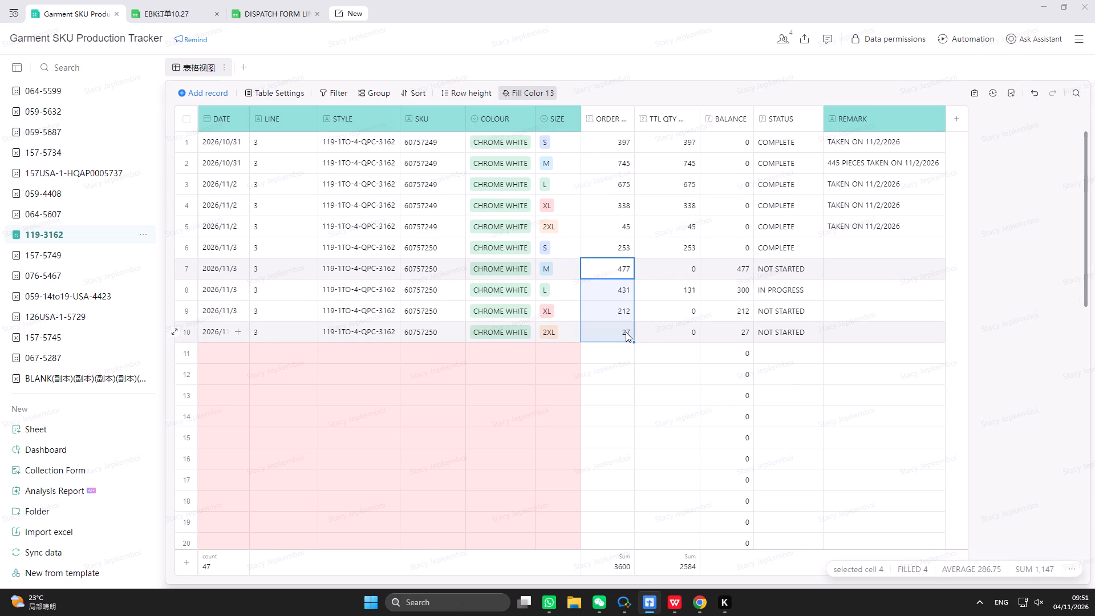
pyautogui.moveTo(733, 270); pyautogui.dragTo(740, 329)
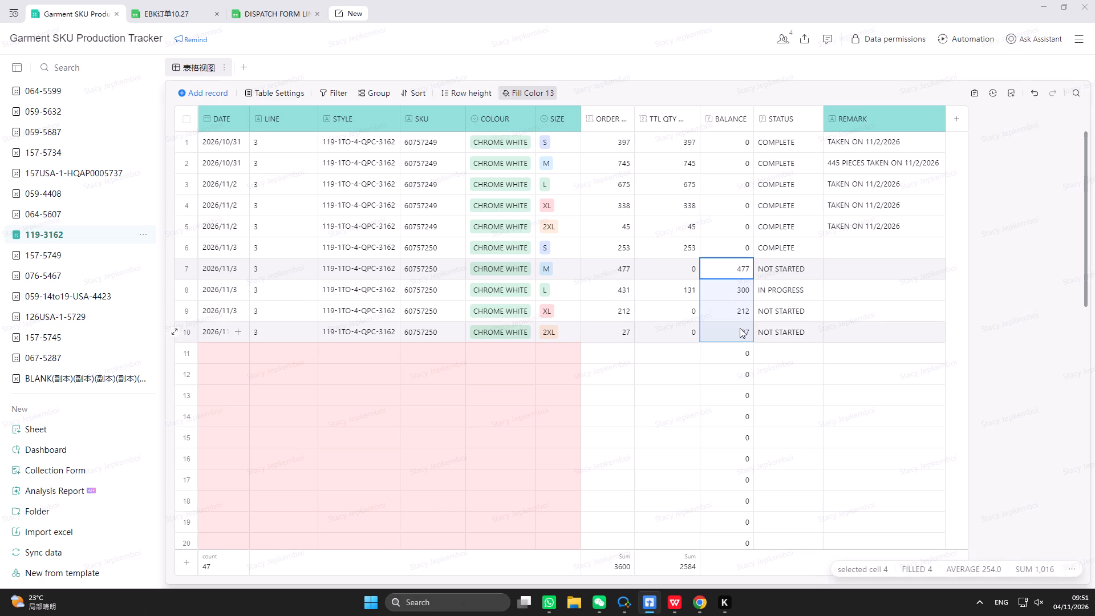
pyautogui.click(723, 404)
pyautogui.scroll(-2, 723, 404)
pyautogui.scroll(4, 723, 401)
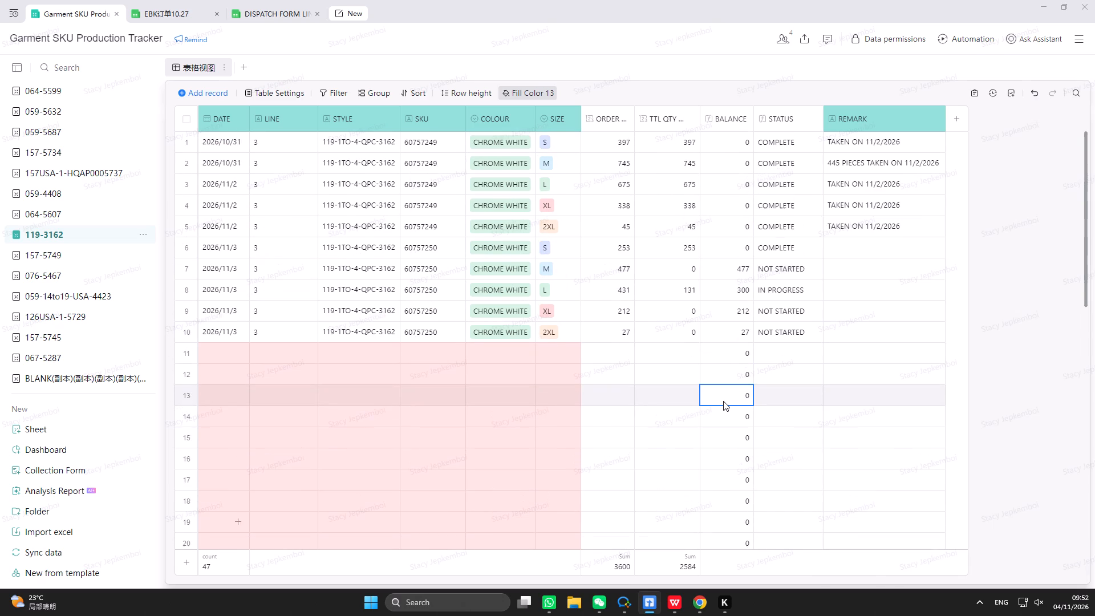
# Switch to WPS Office and look through the open order workbooks for the 119-1TO-4-QPC-3162 size quantities, returning to the tracker.
pyautogui.click(676, 610)
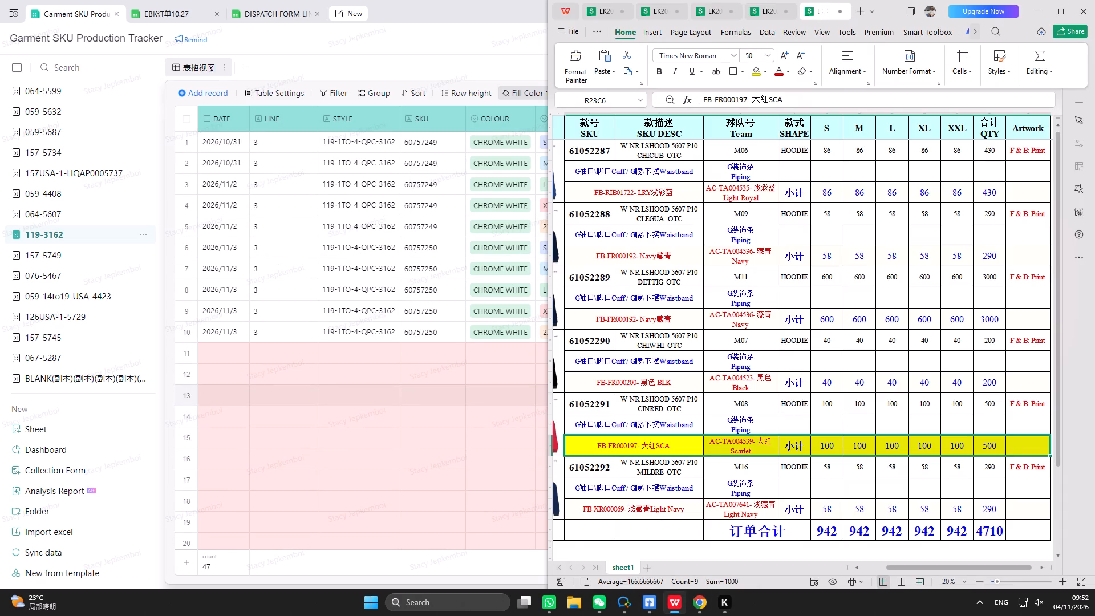
pyautogui.click(774, 13)
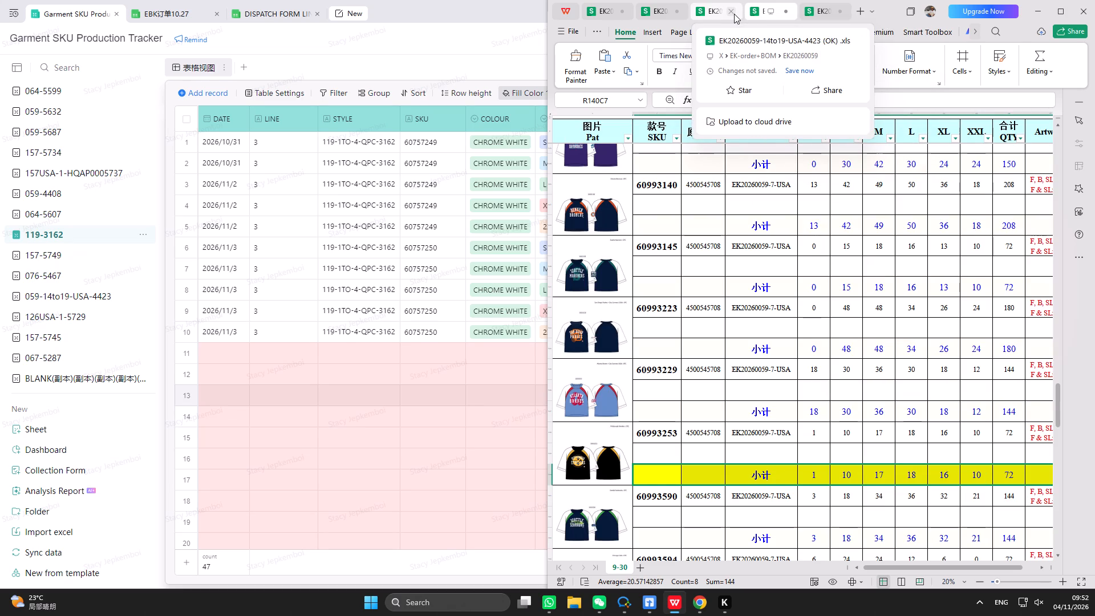
pyautogui.click(699, 13)
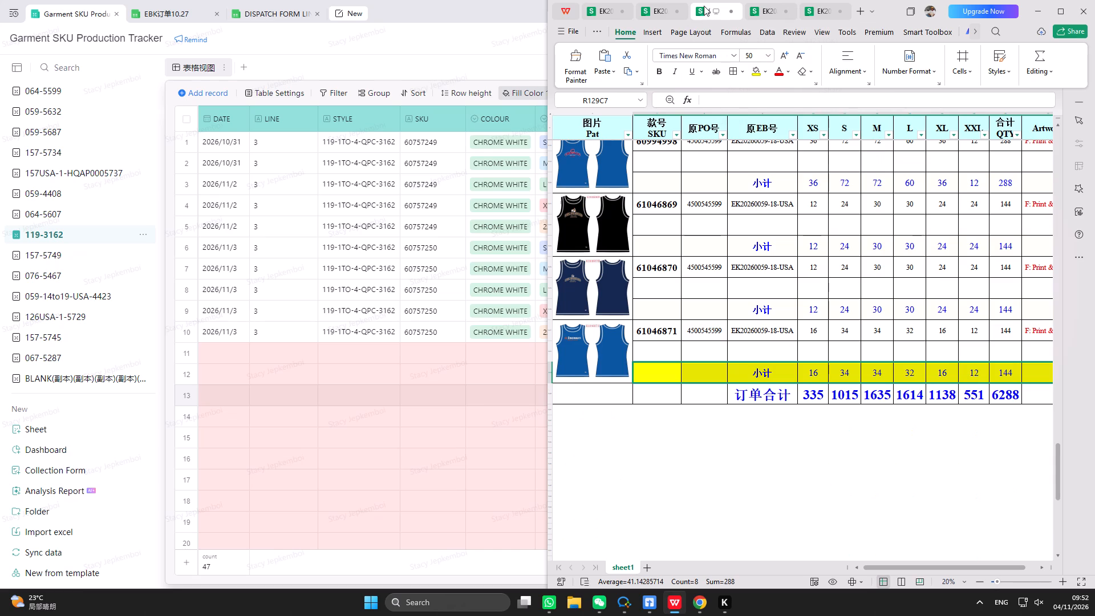
pyautogui.click(658, 5)
pyautogui.click(608, 9)
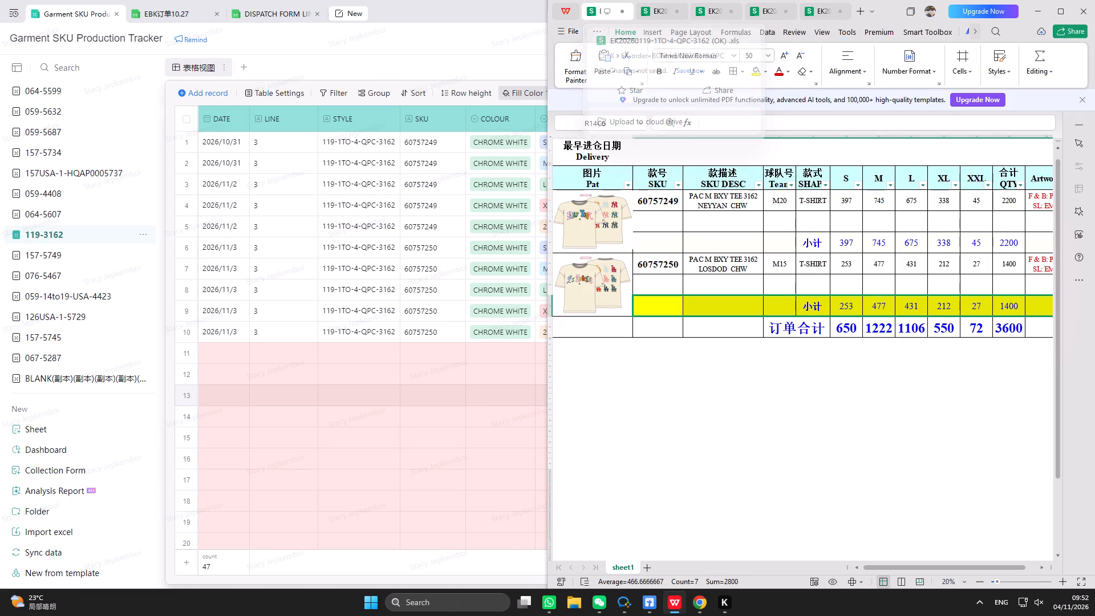
pyautogui.click(1032, 13)
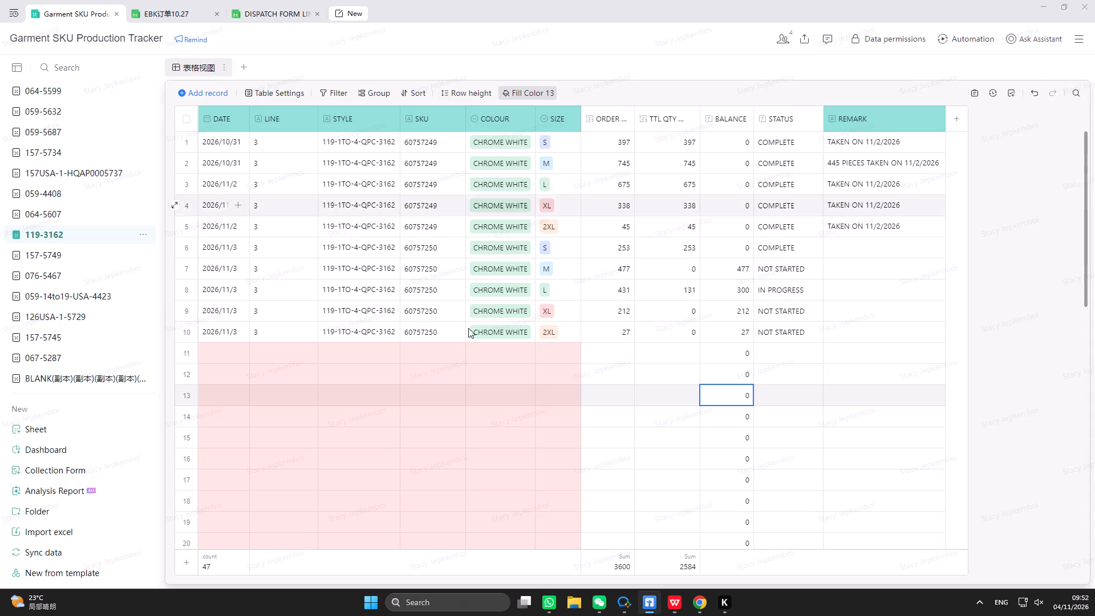
# Delete the empty records 11 to 47 below the last SKU 60757250 row in the 119-3162 sheet.
pyautogui.moveTo(215, 351); pyautogui.dragTo(1076, 615)
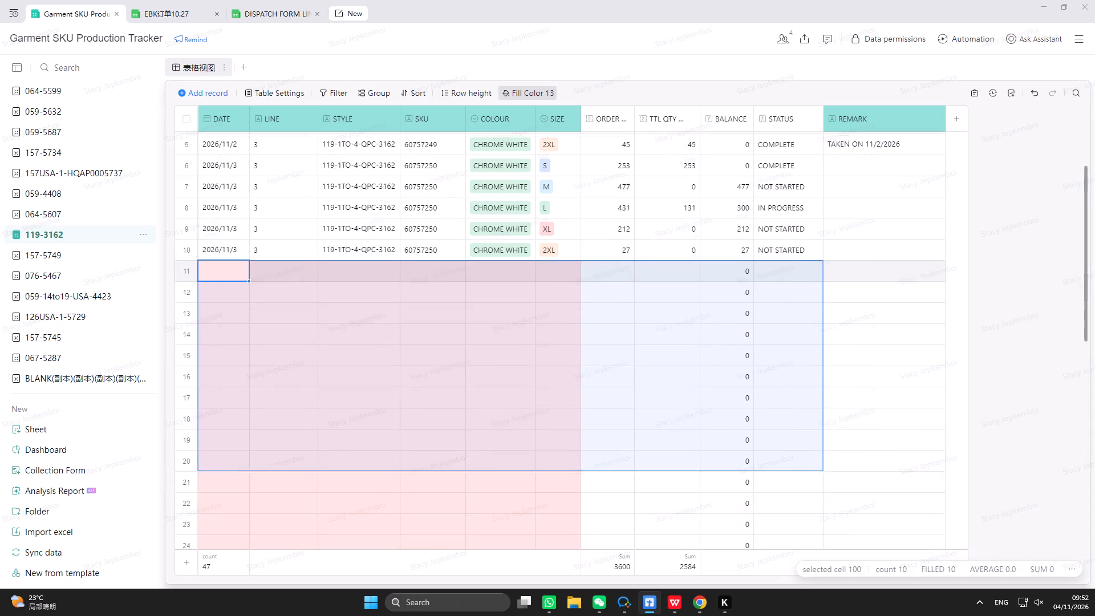
pyautogui.moveTo(1076, 615); pyautogui.dragTo(939, 521)
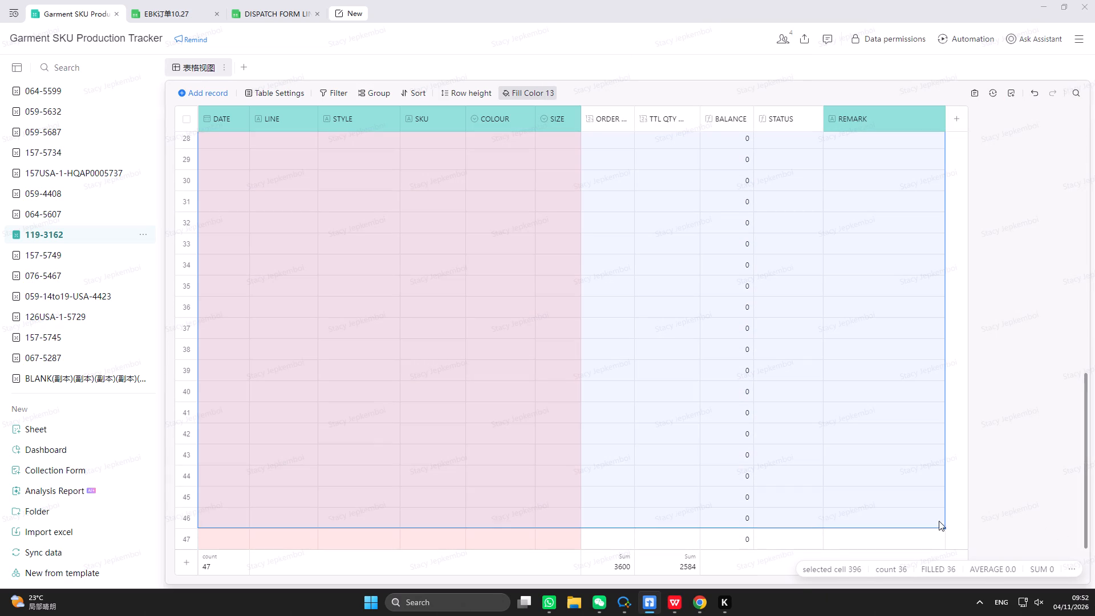
pyautogui.moveTo(939, 521); pyautogui.dragTo(938, 613)
pyautogui.rightClick(501, 374)
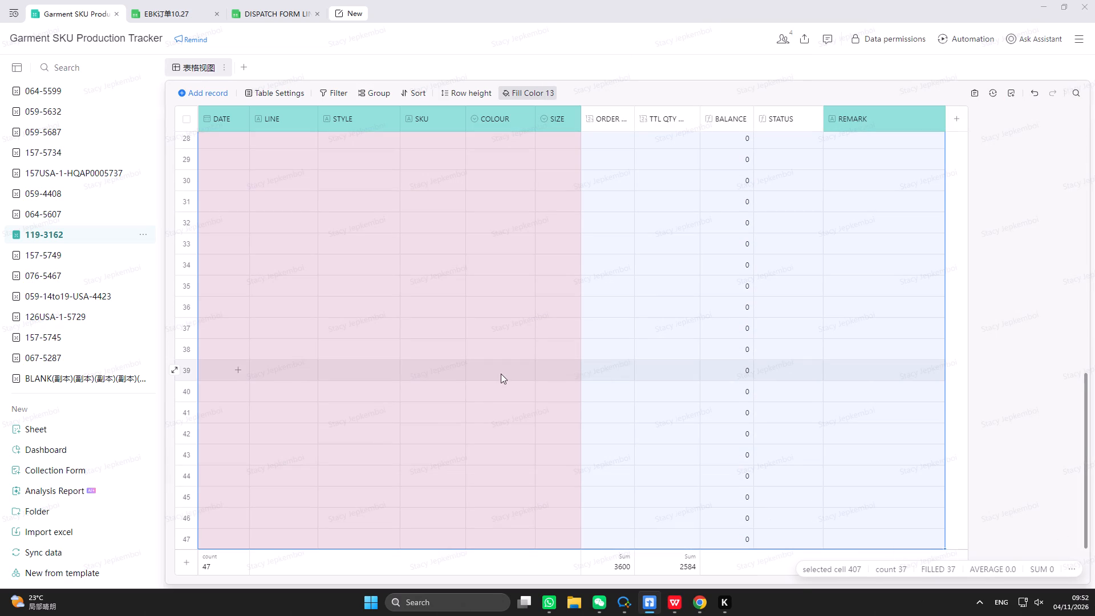
pyautogui.click(536, 395)
pyautogui.scroll(6, 536, 395)
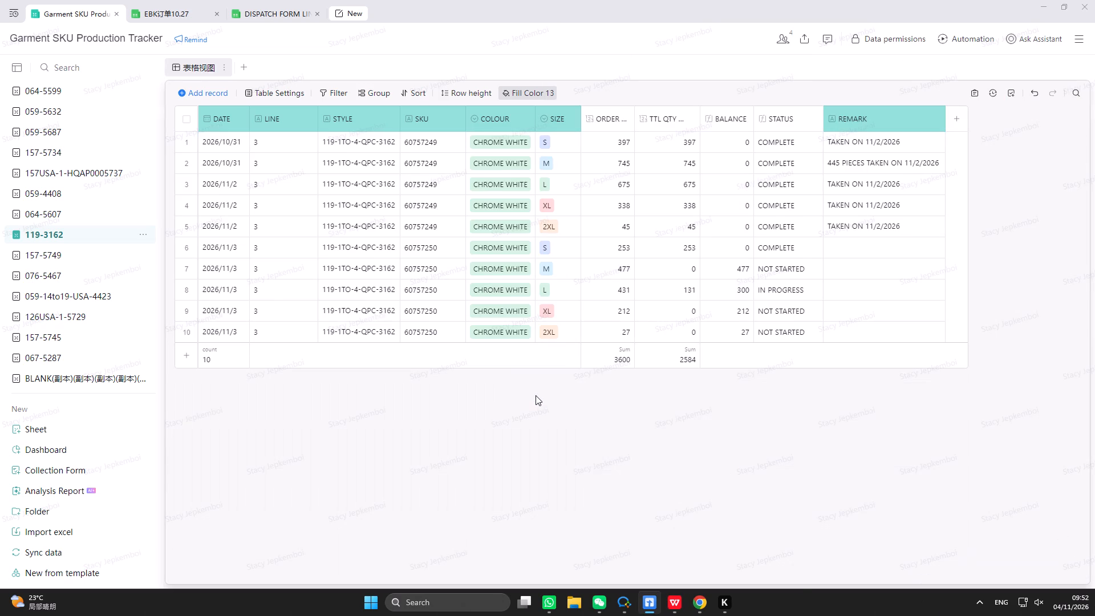
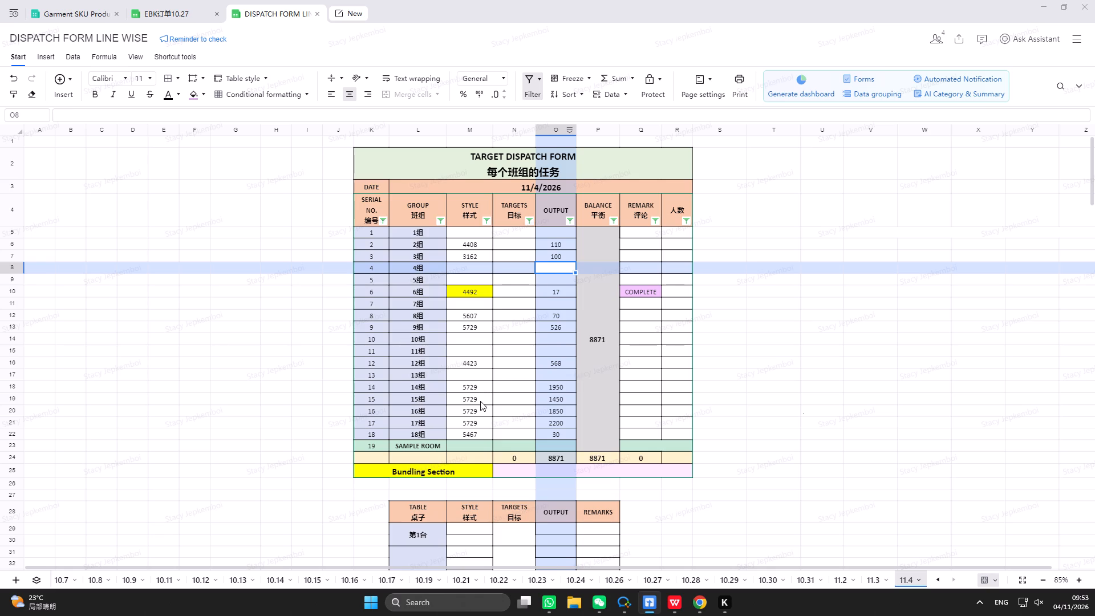
# Check the OUTPUT entry of group 16组, style 5729, in the 11.4 target dispatch form.
pyautogui.click(565, 409)
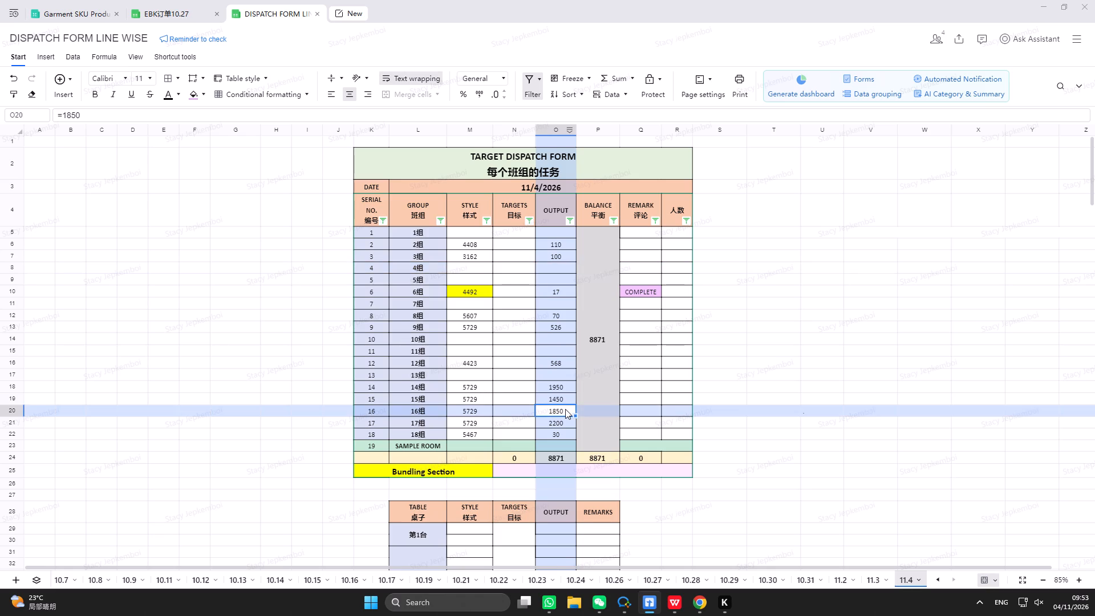
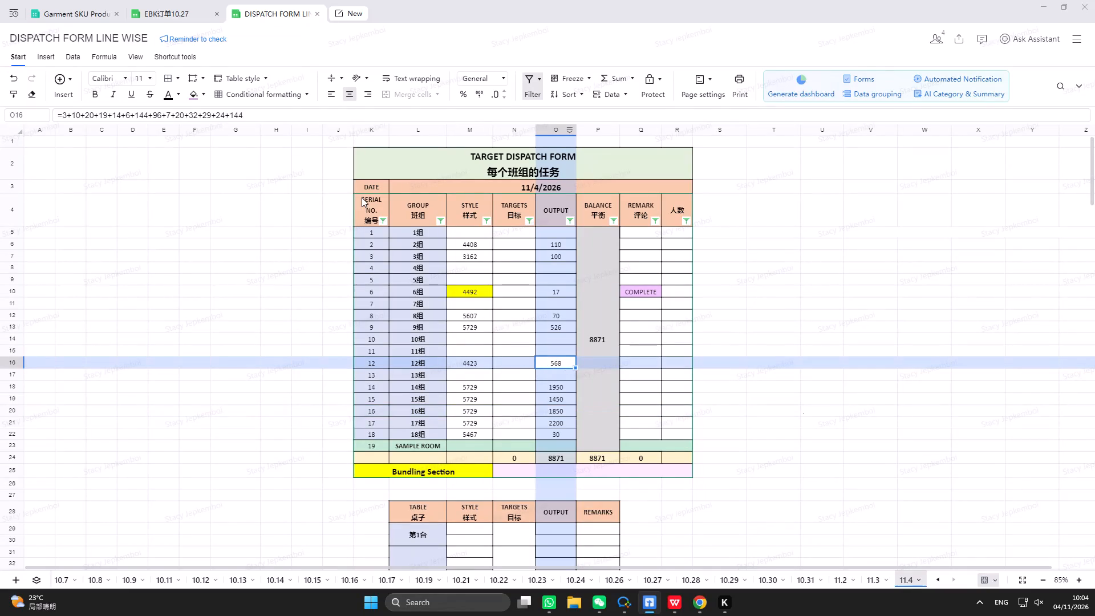
# Add 96 and 348 to the OUTPUT formula of group 12组, style 4423, in the 11.4 target dispatch form.
pyautogui.click(398, 119)
pyautogui.write('+96')
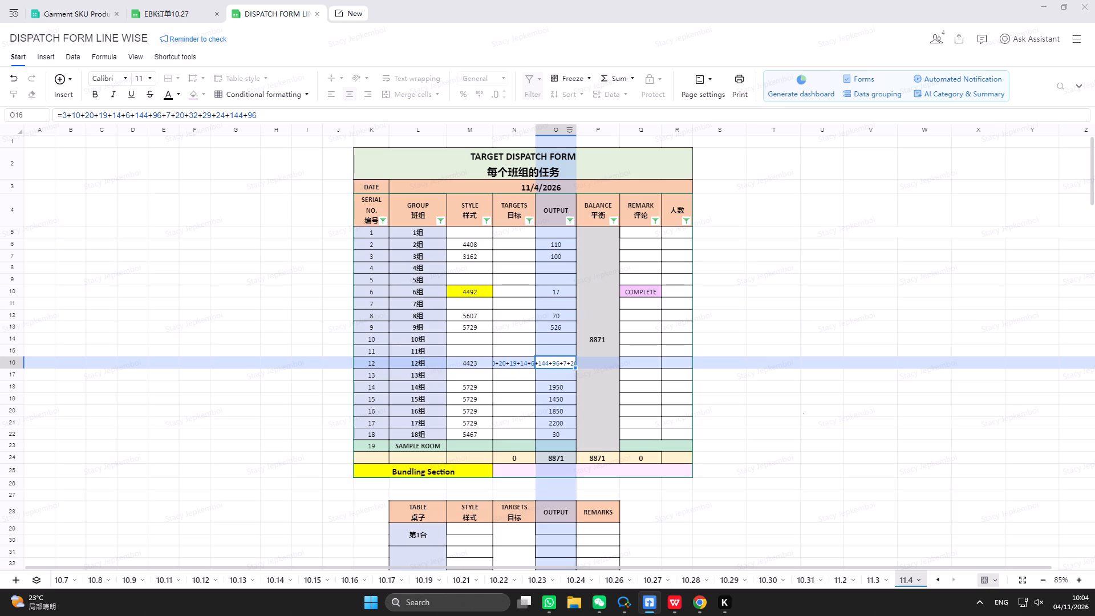
pyautogui.write('+348')
pyautogui.press('Return')
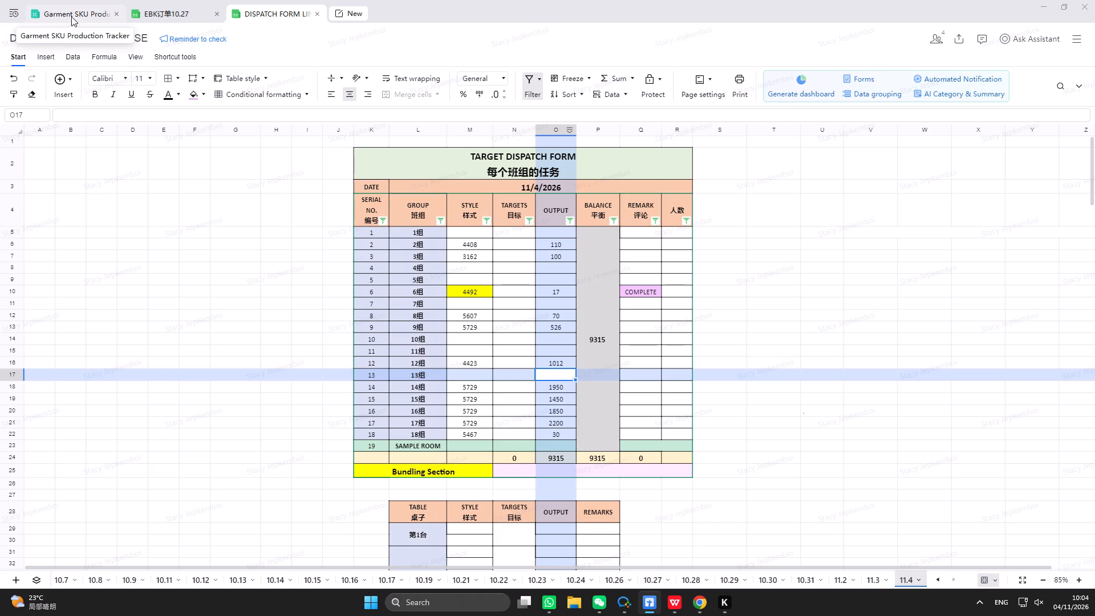
# Filter the EB PO column of the EBK订单10.27 planning sheet for 4423 and cross-check its order balances against the dispatch form.
pyautogui.click(135, 17)
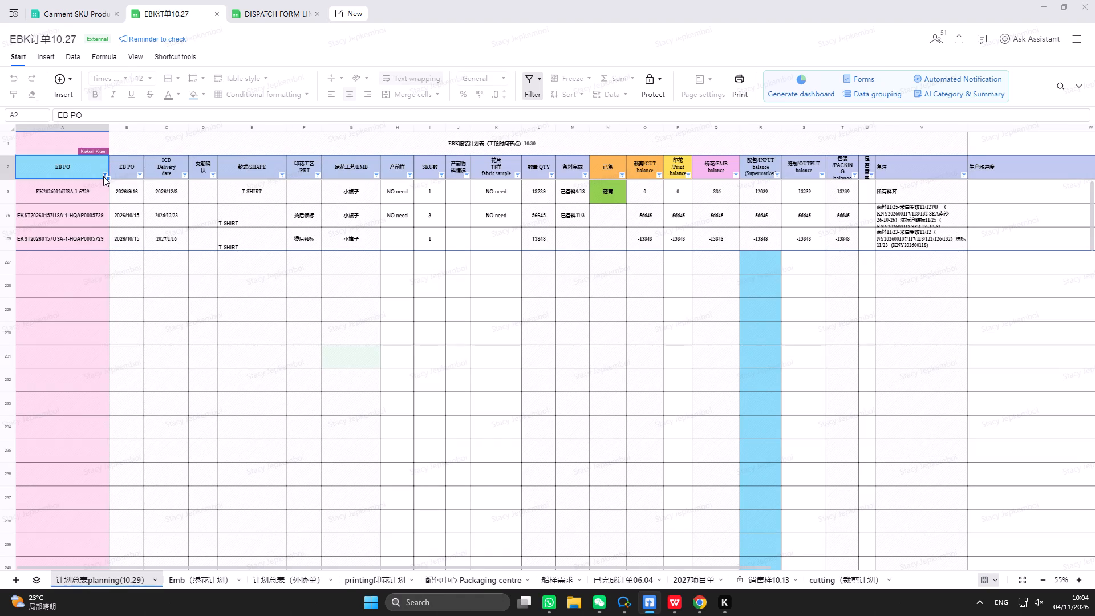
pyautogui.click(103, 176)
pyautogui.write('4423')
pyautogui.click(124, 496)
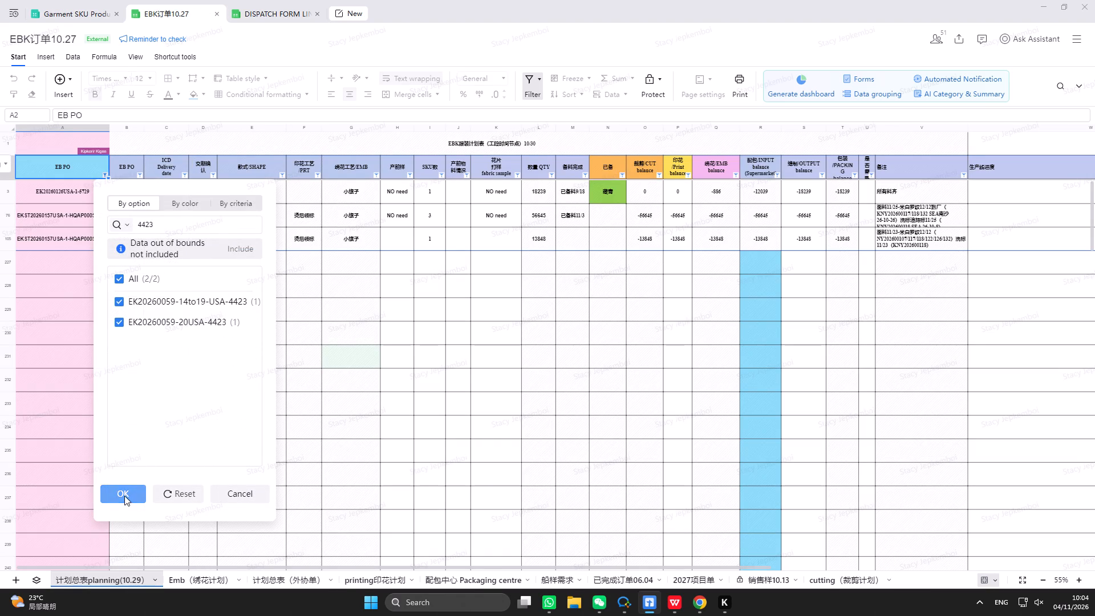
pyautogui.scroll(8, 204, 379)
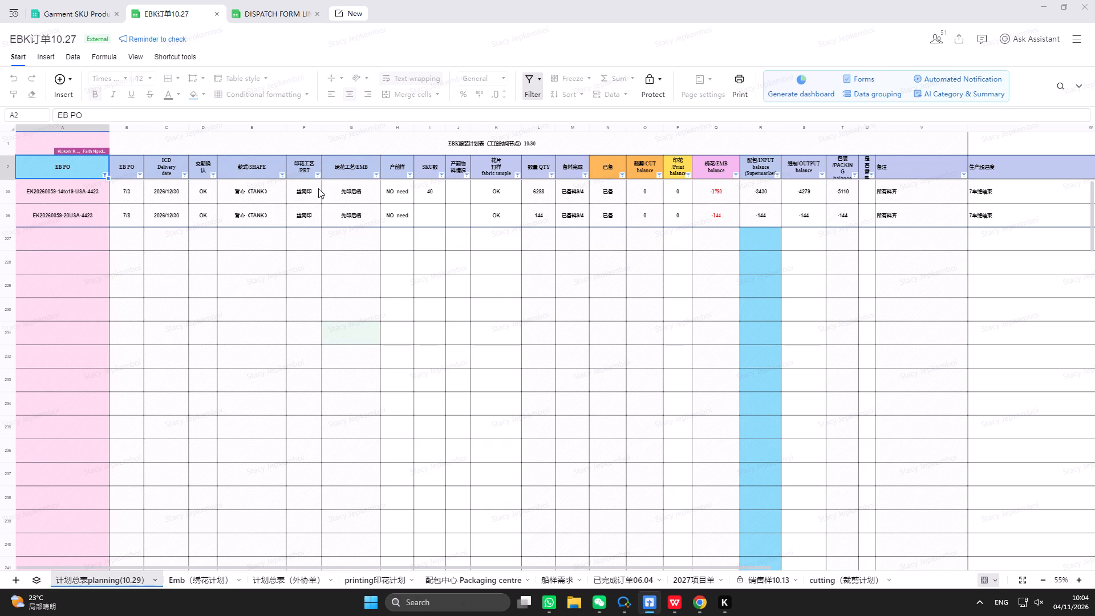
pyautogui.click(286, 8)
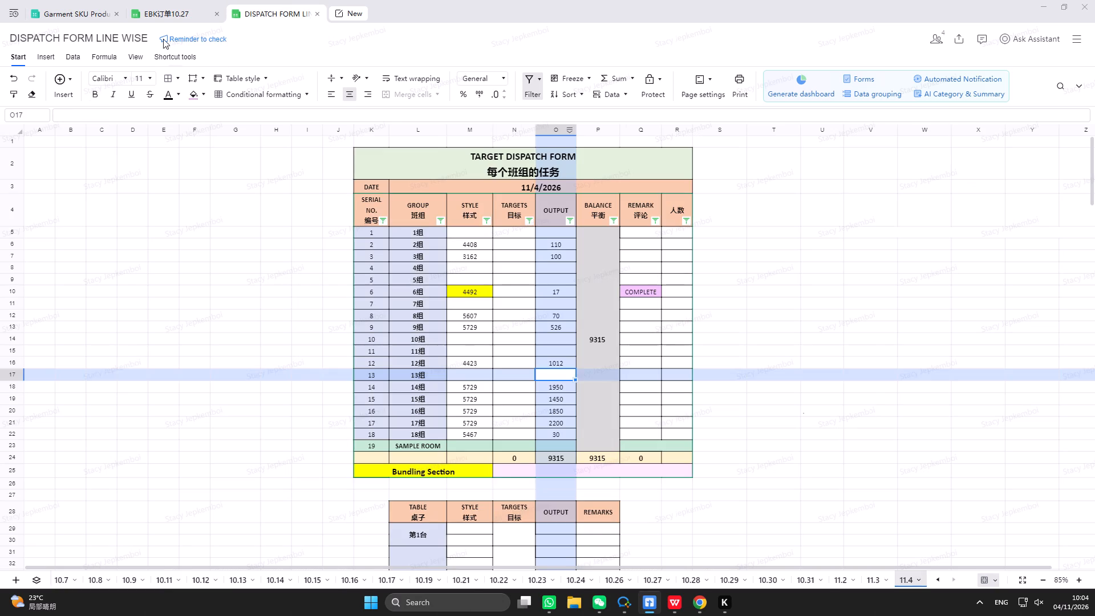
pyautogui.click(172, 11)
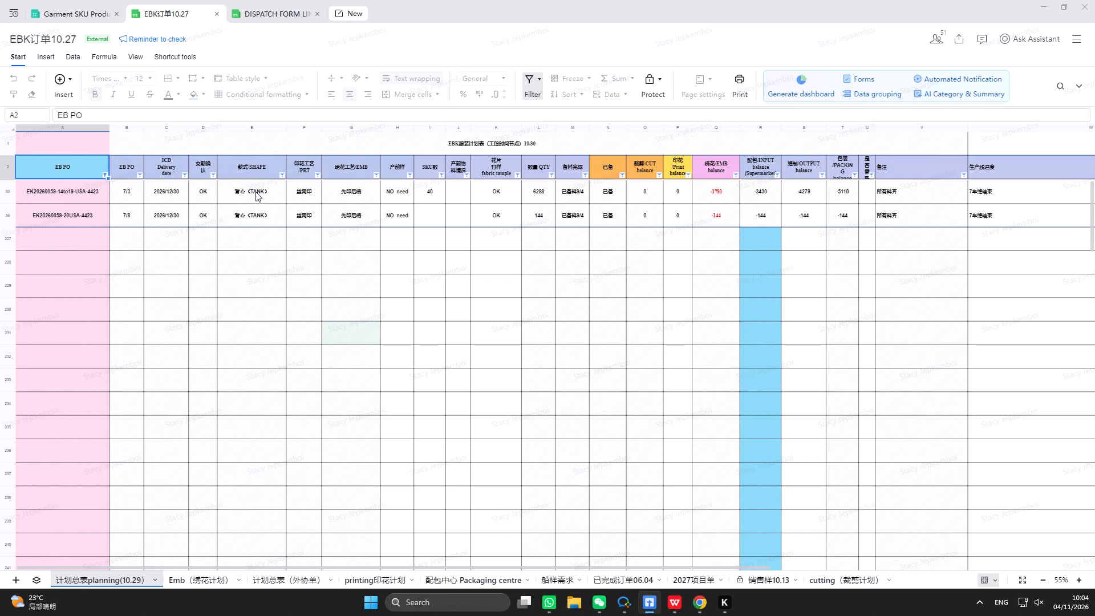
# Examine the last records of the 059-14to19-USA-4423 sheet in the Garment SKU Production Tracker.
pyautogui.click(78, 9)
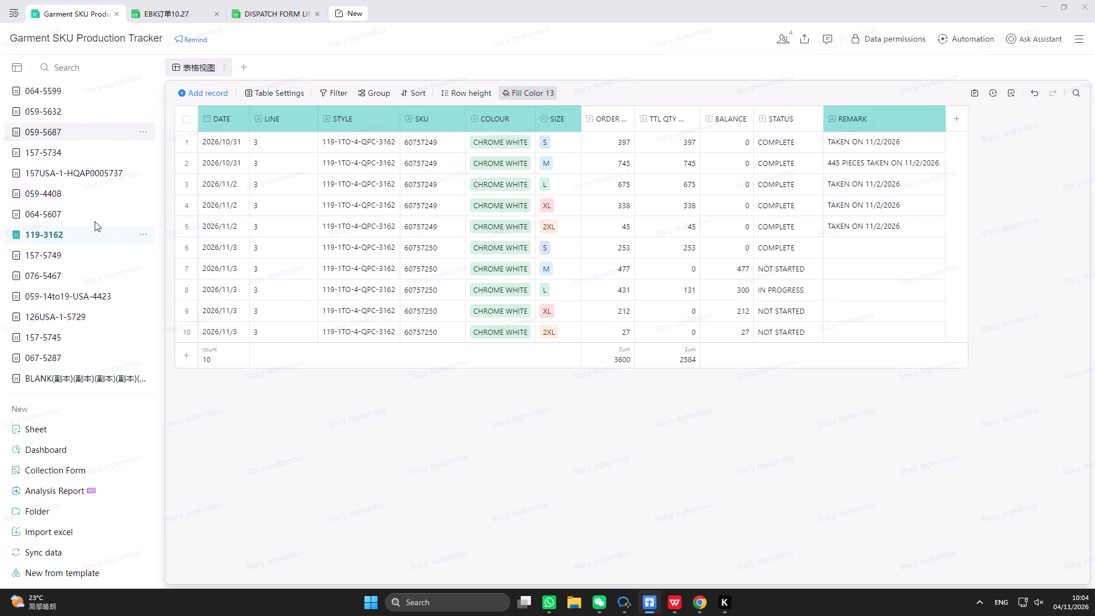
pyautogui.click(111, 291)
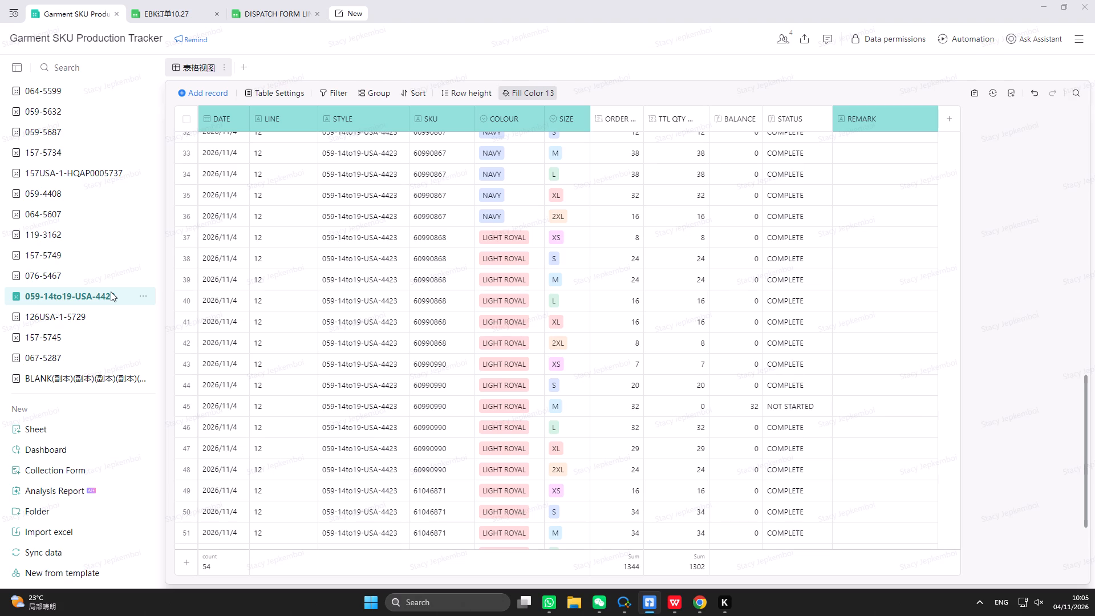
pyautogui.scroll(-19, 476, 415)
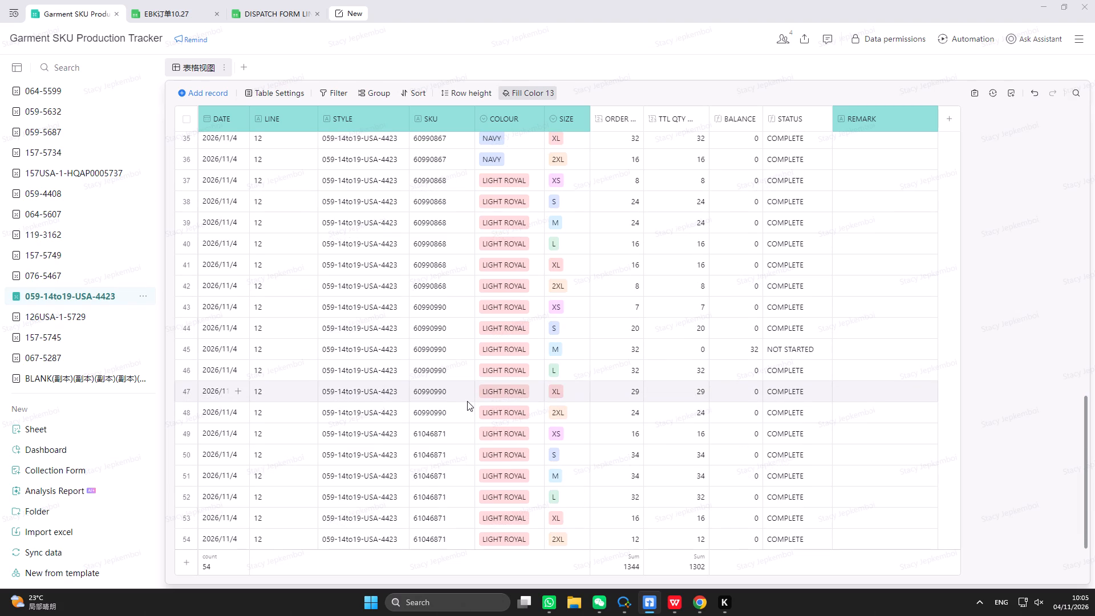
pyautogui.scroll(-10, 467, 401)
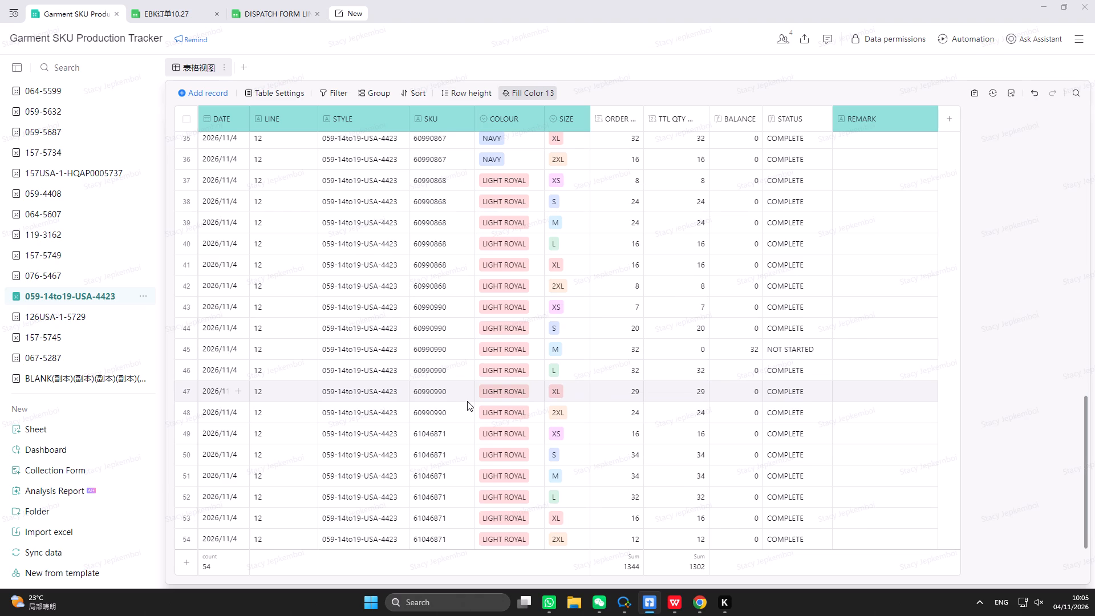
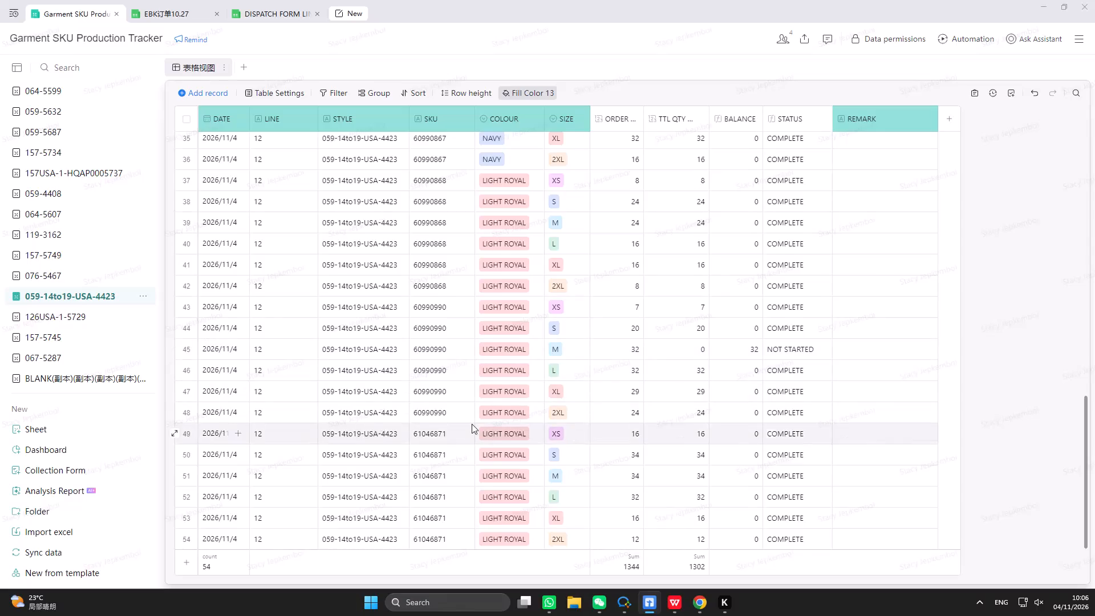
# Insert one blank record below the last record of the 059-14to19-USA-4423 sheet.
pyautogui.scroll(18, 472, 424)
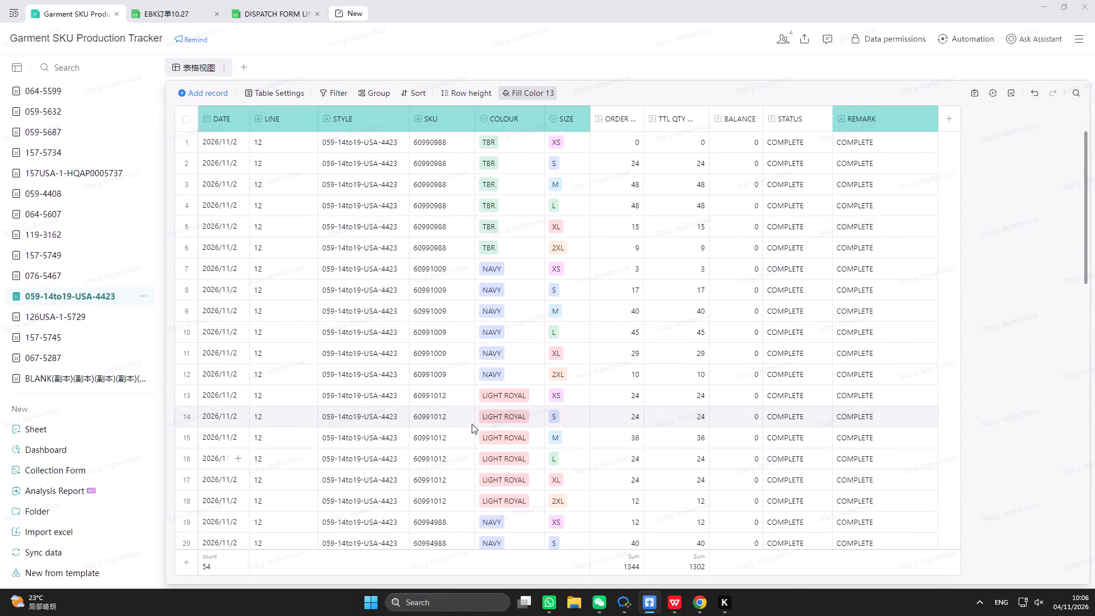
pyautogui.scroll(3, 472, 424)
pyautogui.scroll(-20, 464, 421)
pyautogui.scroll(-18, 464, 421)
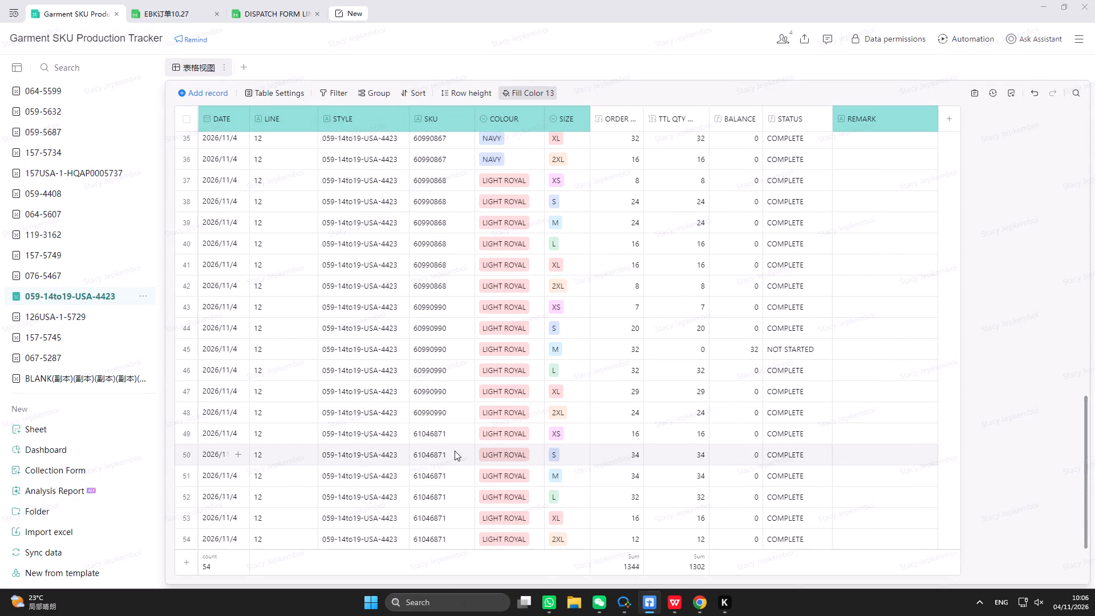
pyautogui.scroll(-17, 455, 451)
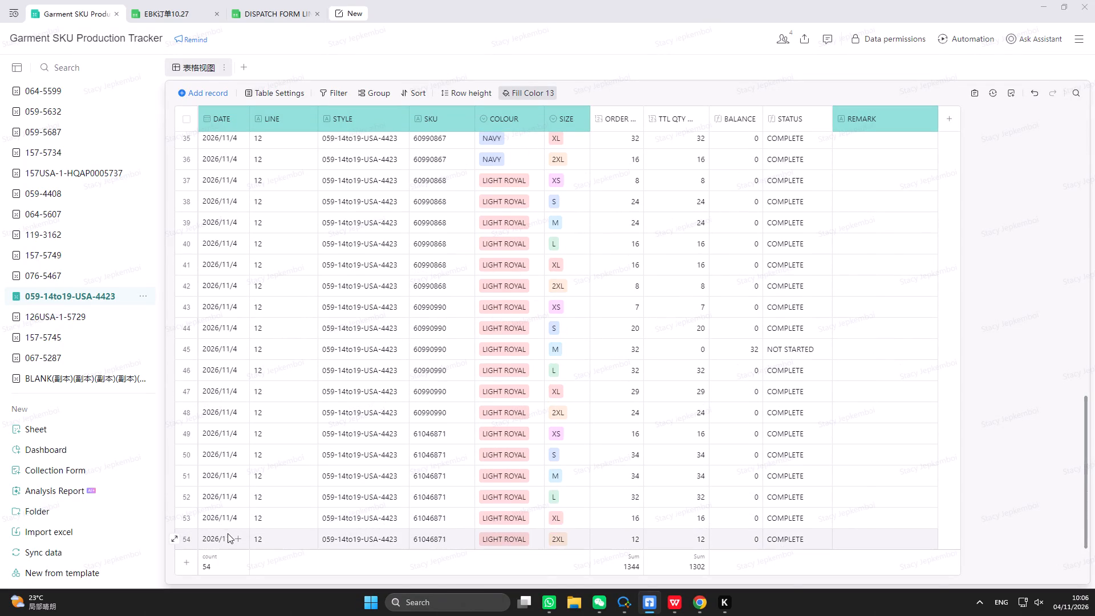
pyautogui.click(224, 540)
pyautogui.rightClick(223, 540)
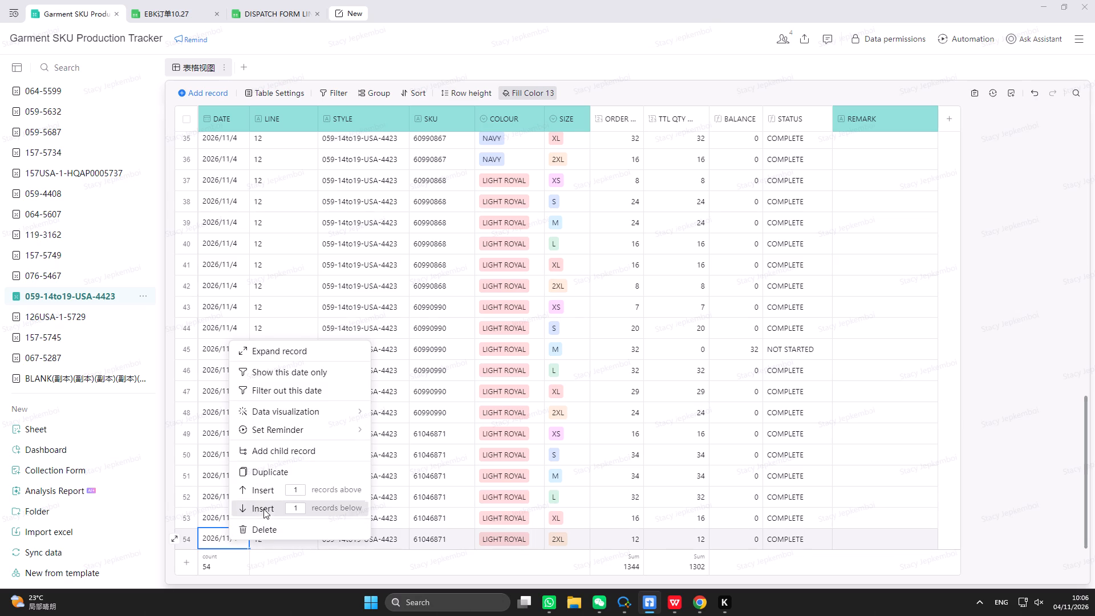
pyautogui.click(263, 509)
pyautogui.scroll(-5, 305, 466)
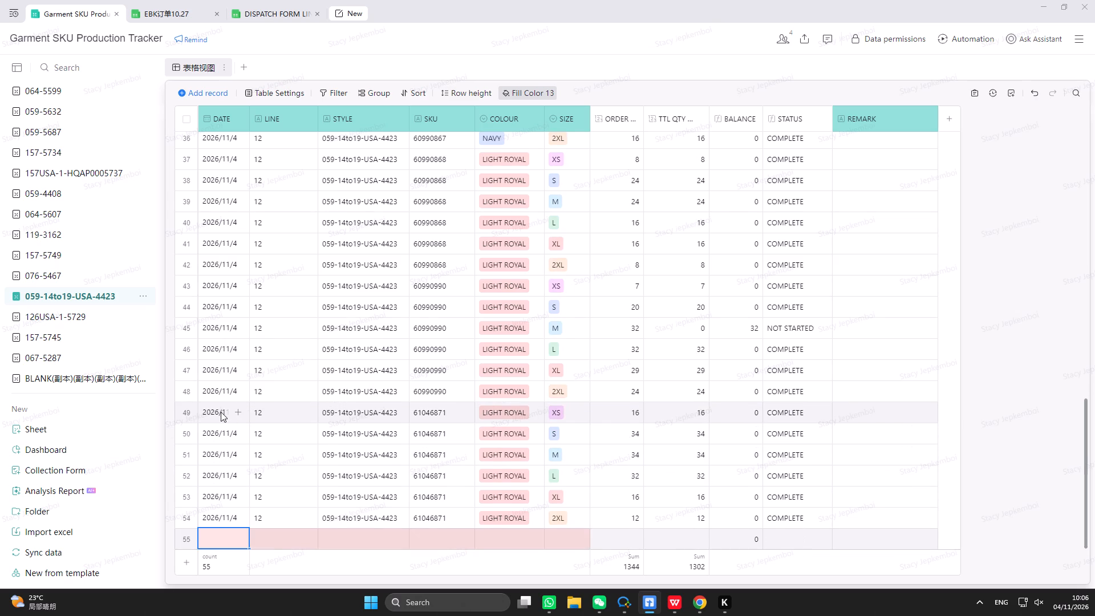
# Copy the six SKU 61046871 records, sizes XS to 2XL, and paste them starting at the new blank record 55.
pyautogui.moveTo(221, 412); pyautogui.dragTo(855, 506)
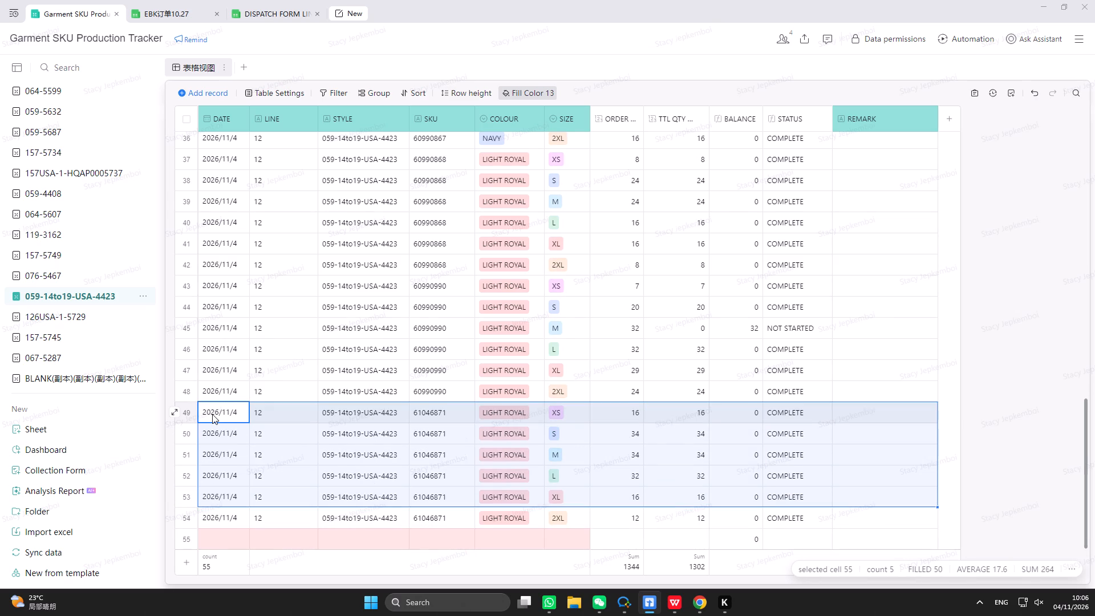
pyautogui.click(227, 456)
pyautogui.moveTo(216, 410); pyautogui.dragTo(224, 434)
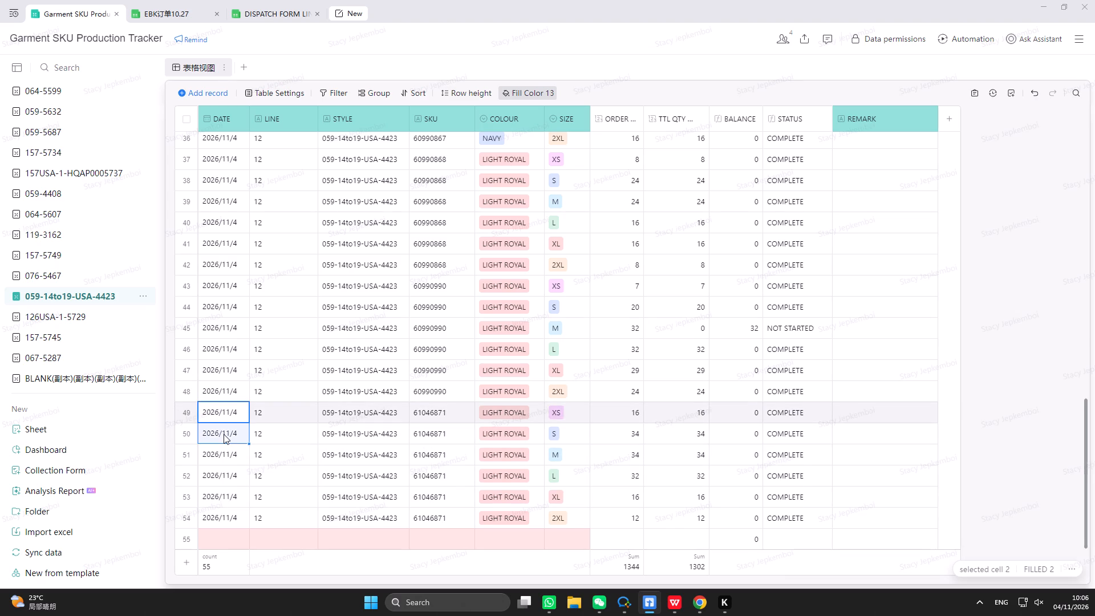
pyautogui.moveTo(224, 434); pyautogui.dragTo(894, 514)
pyautogui.hotkey('ctrl', 'c')
pyautogui.scroll(-4, 778, 518)
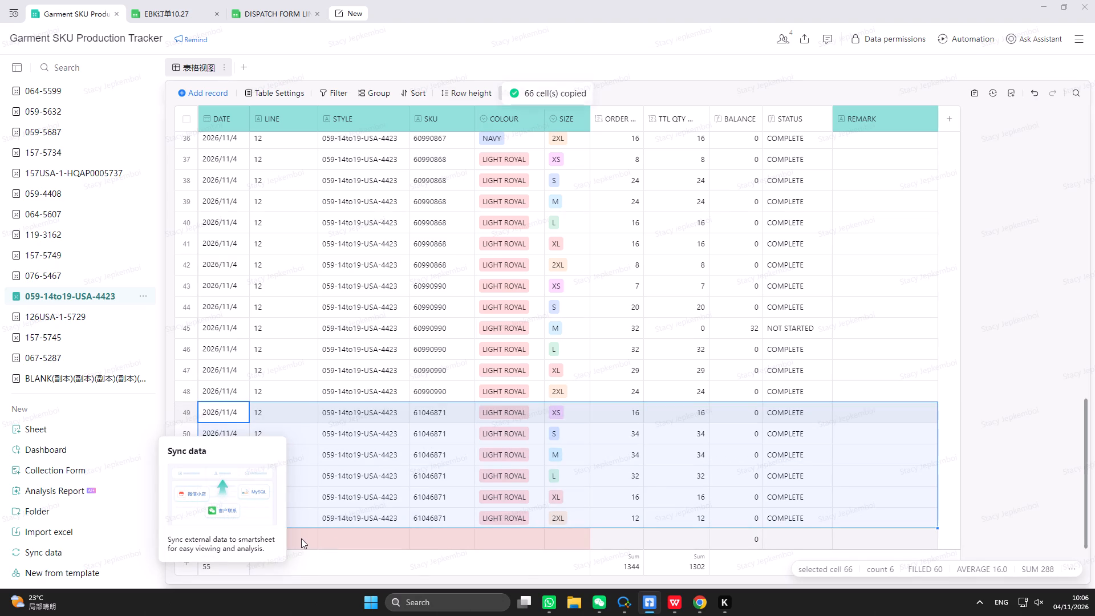
pyautogui.click(217, 540)
pyautogui.hotkey('ctrl', 'v')
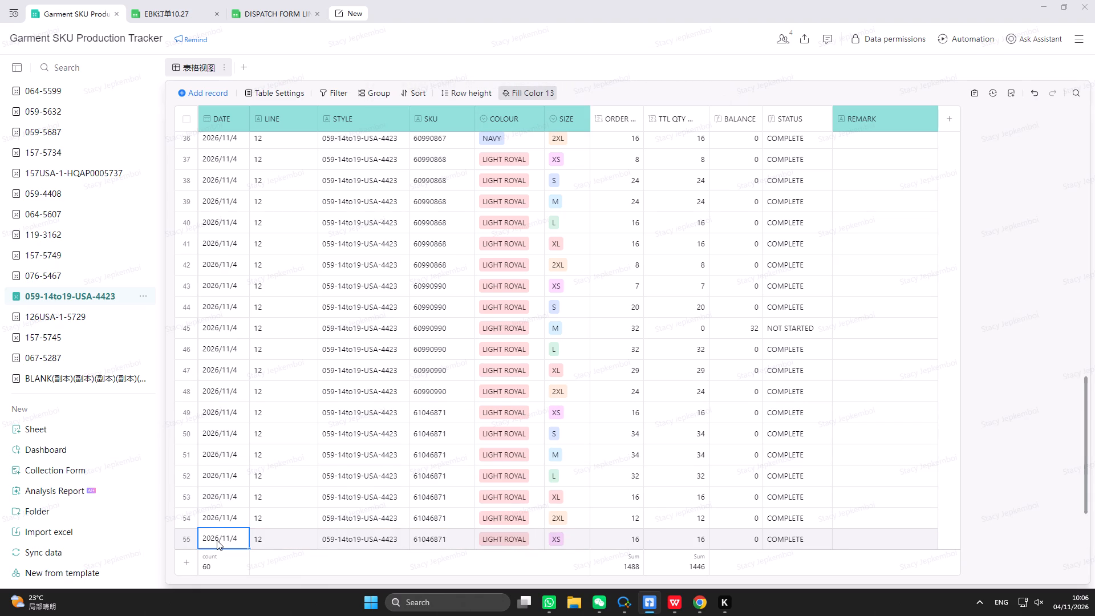
pyautogui.scroll(-2, 217, 540)
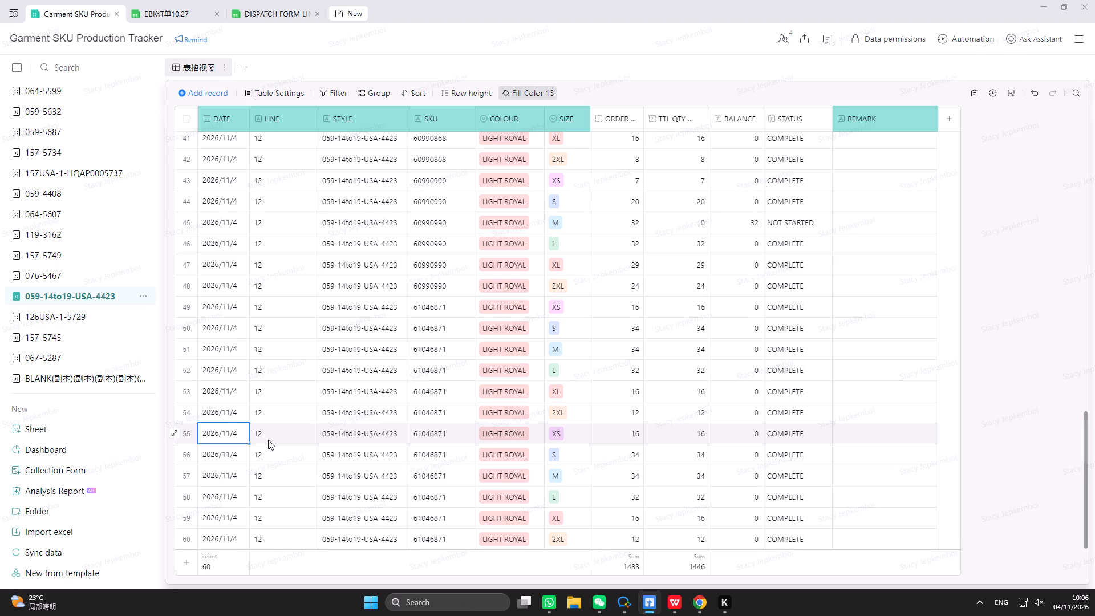
# Switch to WPS Office, show the order workbook containing SKU 61046871, and arrange it side by side with the tracker.
pyautogui.click(268, 437)
pyautogui.click(403, 439)
pyautogui.click(453, 436)
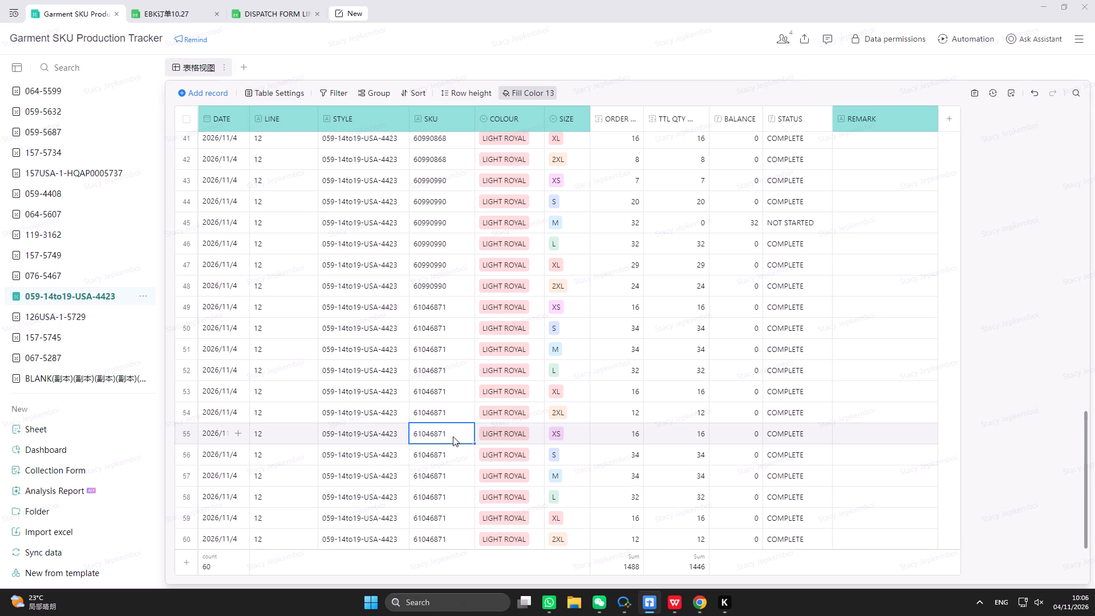
pyautogui.click(675, 605)
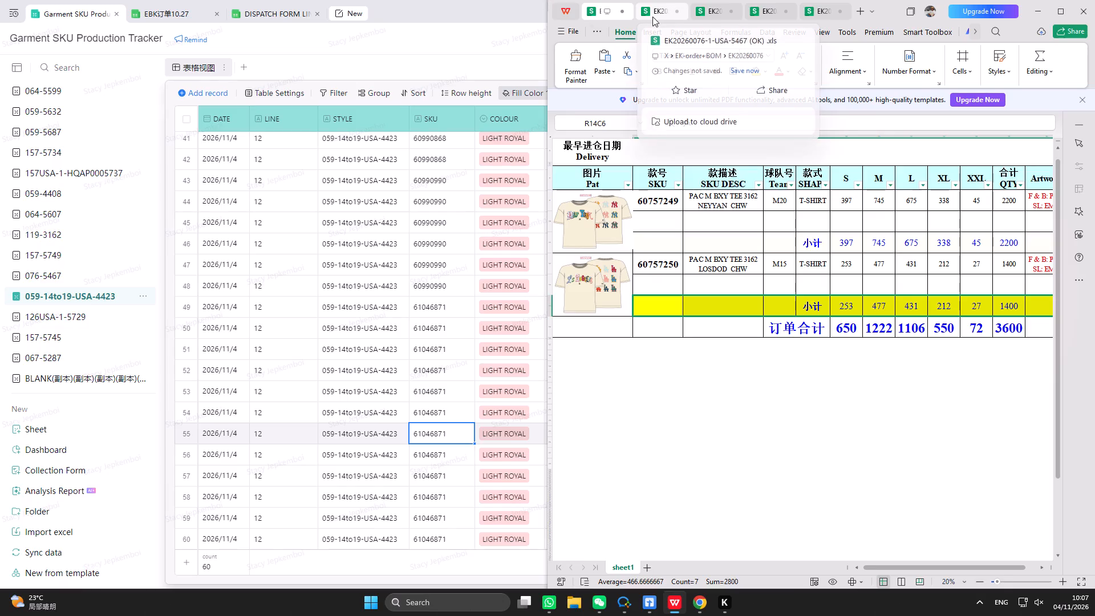
pyautogui.click(712, 12)
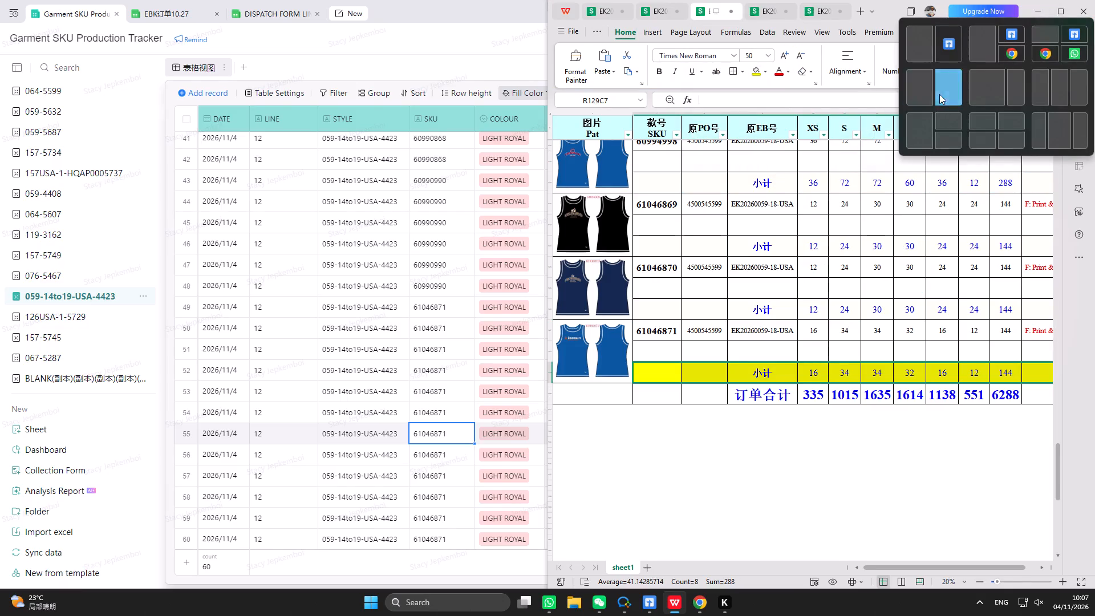
pyautogui.click(939, 94)
pyautogui.click(107, 138)
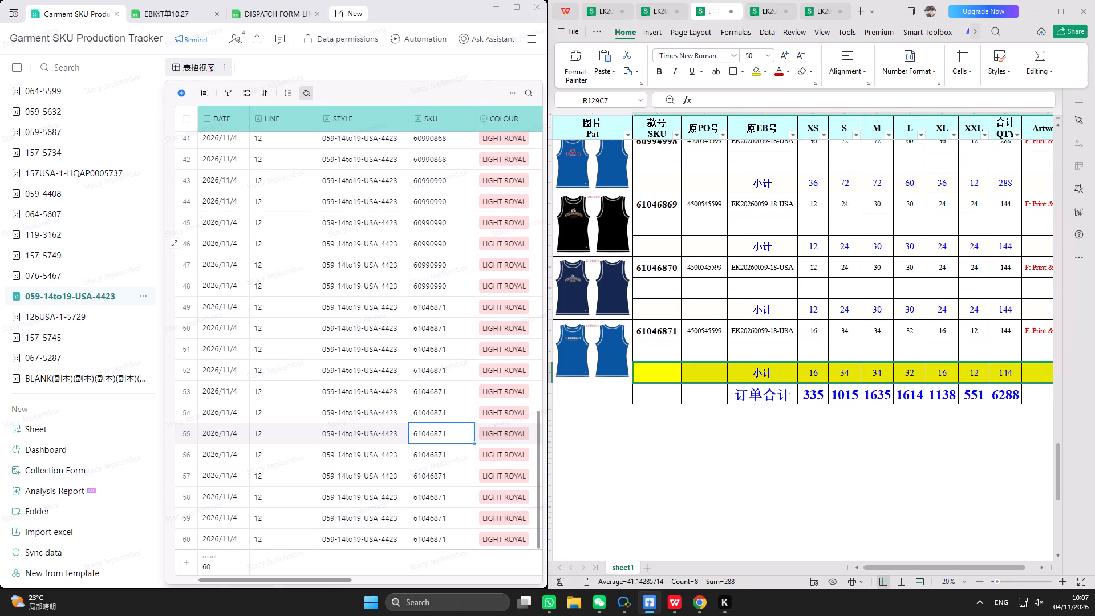
# Examine the SKU blocks and their size subtotals across the order sheet to find the SKU for the new records.
pyautogui.scroll(16, 713, 317)
pyautogui.scroll(12, 713, 317)
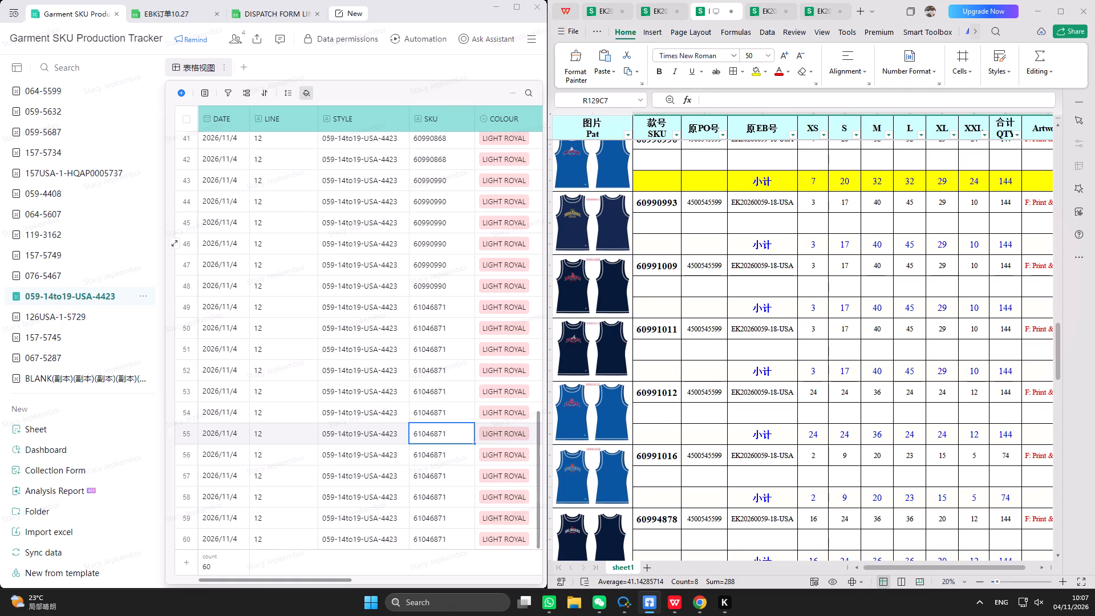
pyautogui.scroll(16, 699, 385)
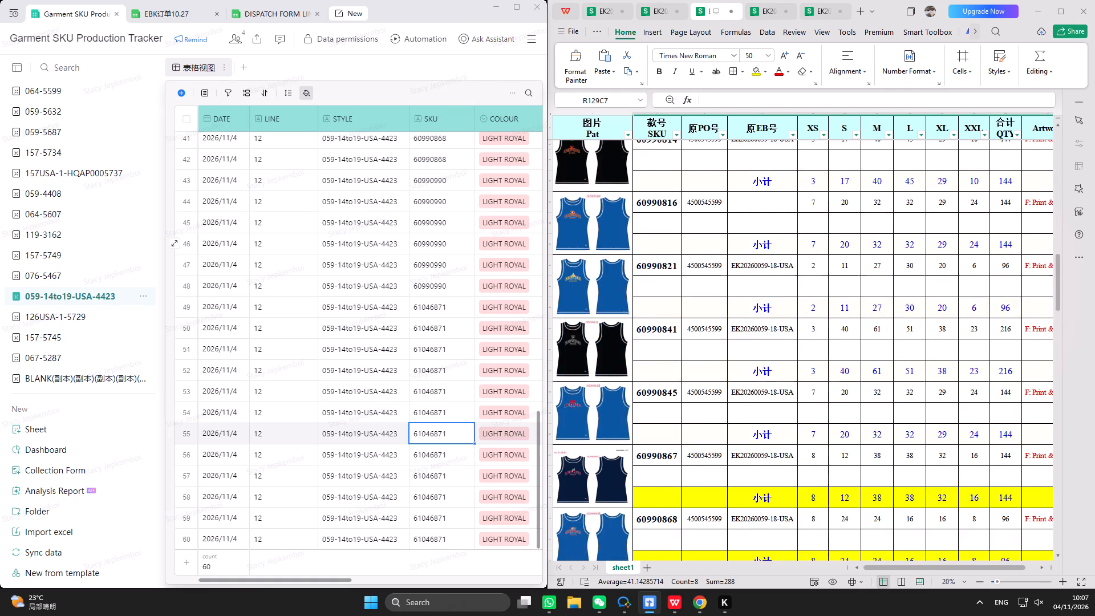
pyautogui.scroll(17, 699, 385)
pyautogui.scroll(12, 699, 385)
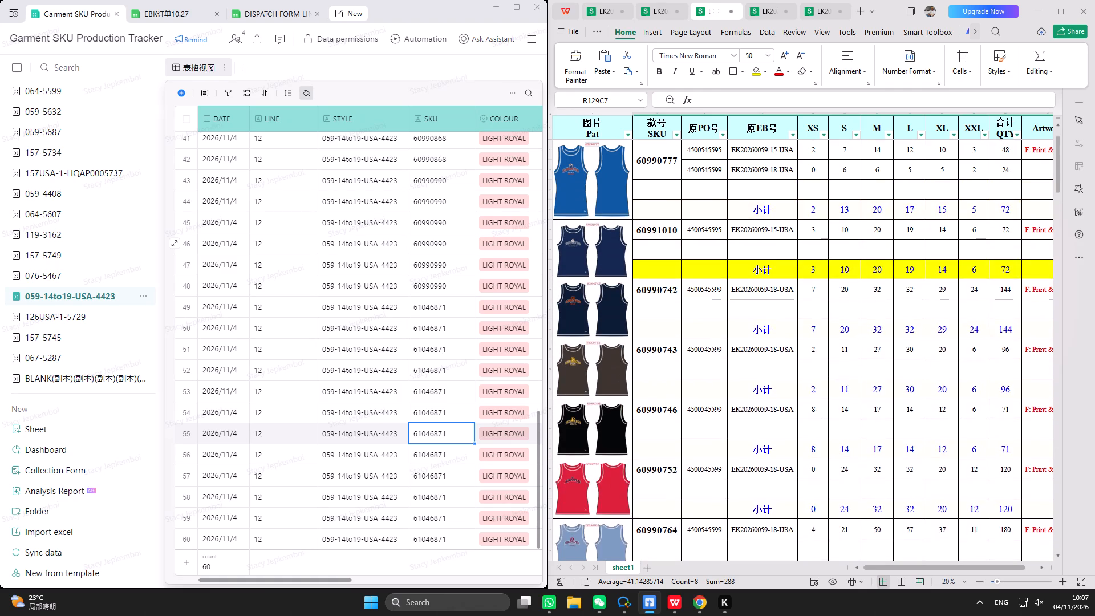
pyautogui.scroll(12, 699, 385)
pyautogui.scroll(-8, 701, 361)
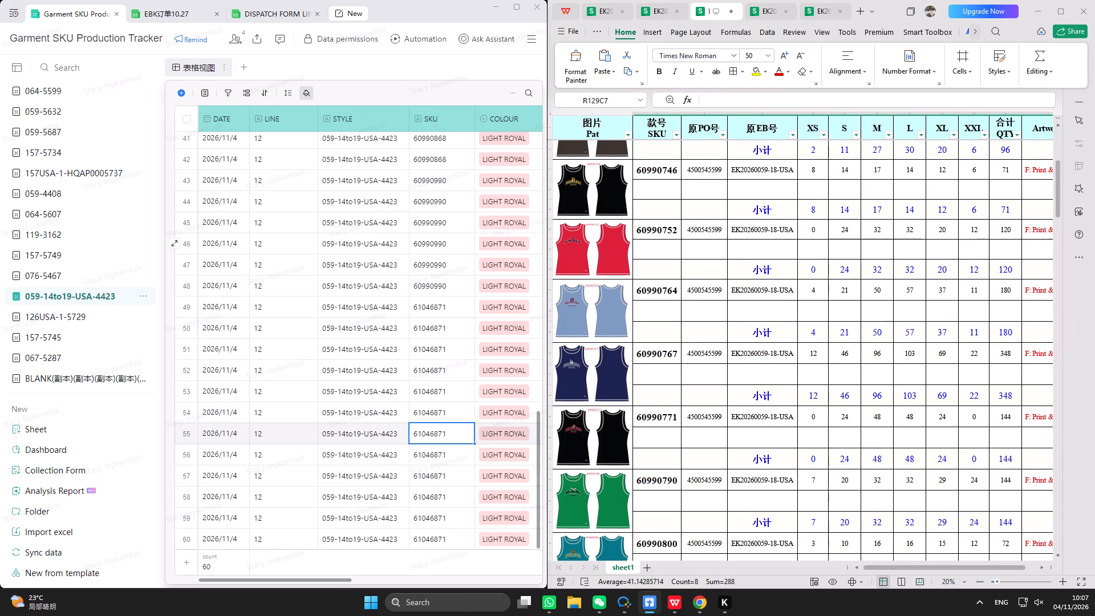
pyautogui.scroll(-18, 701, 360)
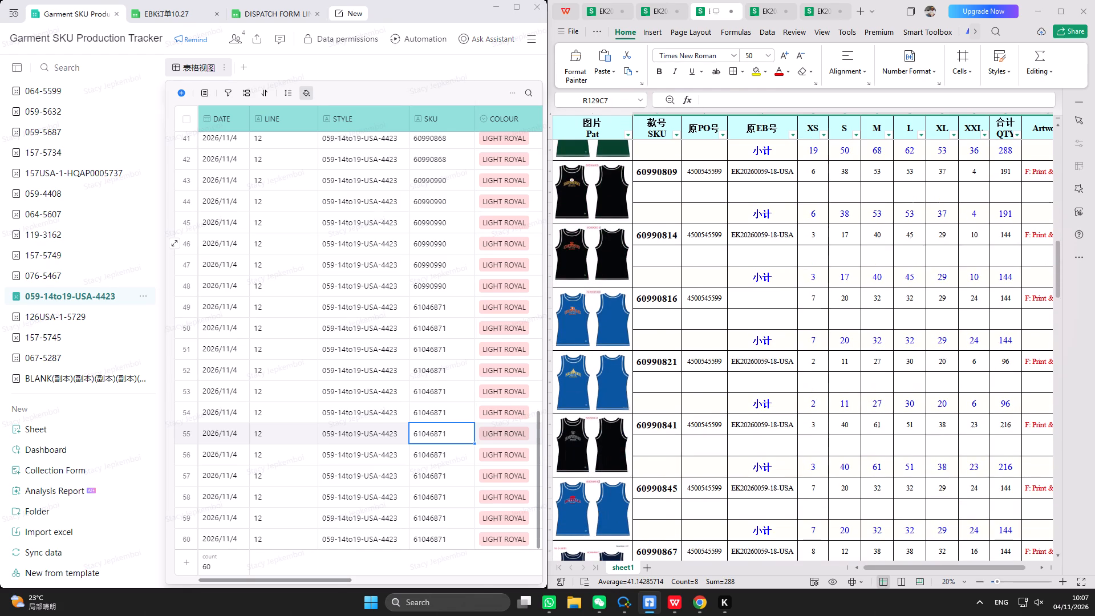
# Copy SKU 60990821 from the order sheet into the SKU column of tracker records 55 to 60.
pyautogui.click(666, 363)
pyautogui.doubleClick(711, 99)
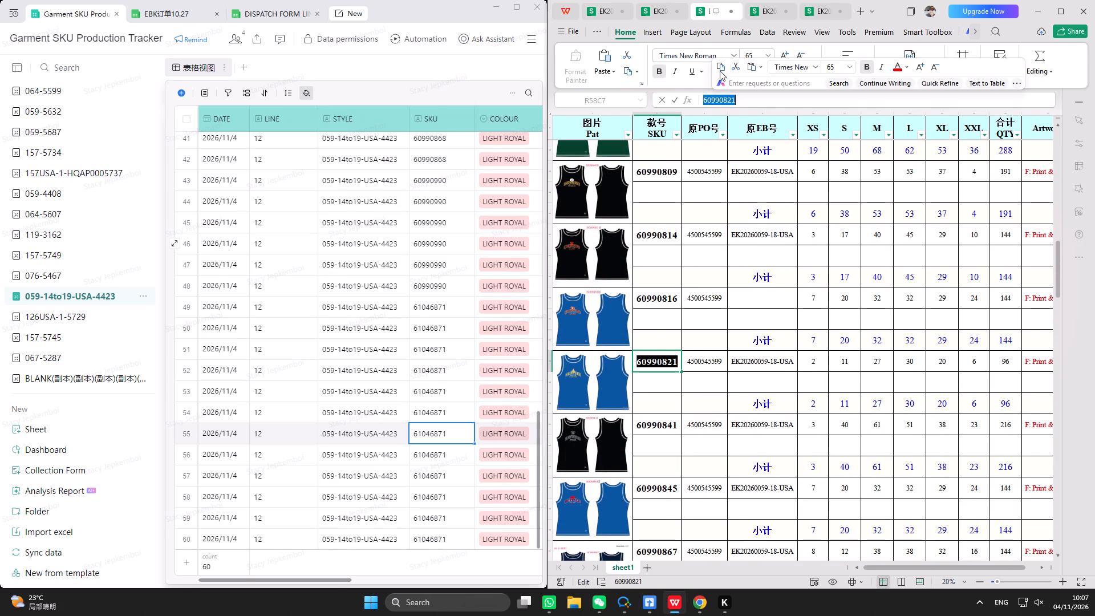
pyautogui.doubleClick(720, 68)
pyautogui.tripleClick(433, 435)
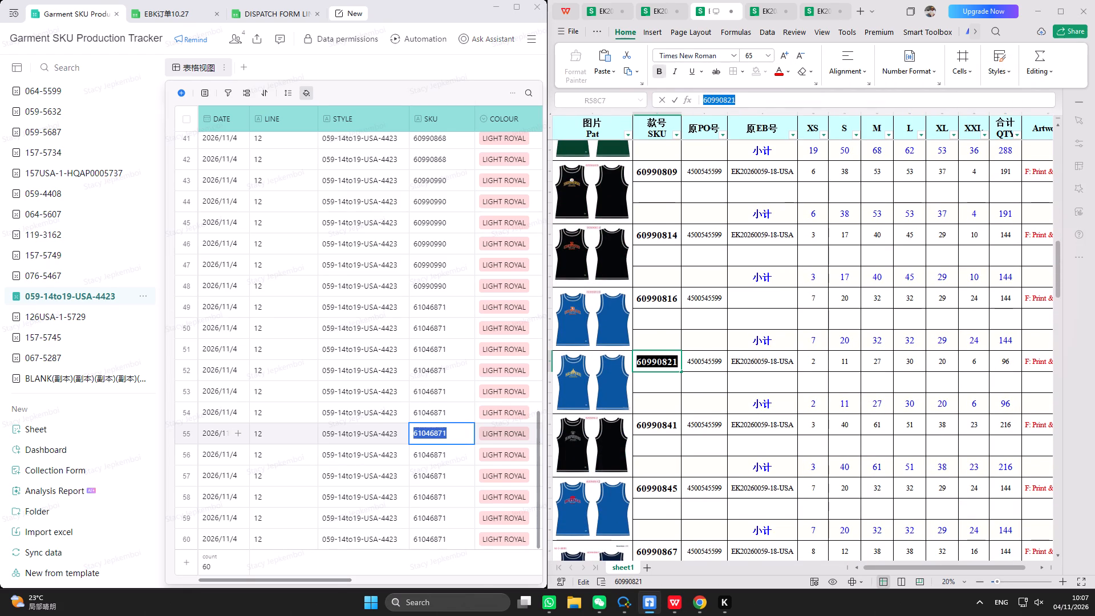
pyautogui.hotkey('ctrl', 'v')
pyautogui.click(432, 451)
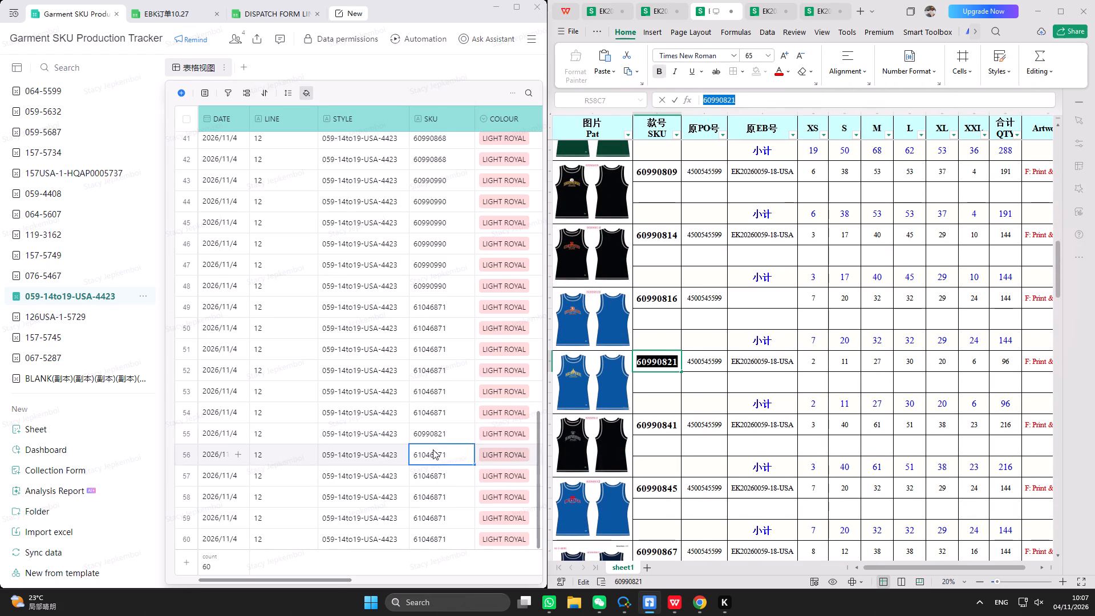
pyautogui.click(441, 434)
pyautogui.moveTo(474, 443); pyautogui.dragTo(467, 545)
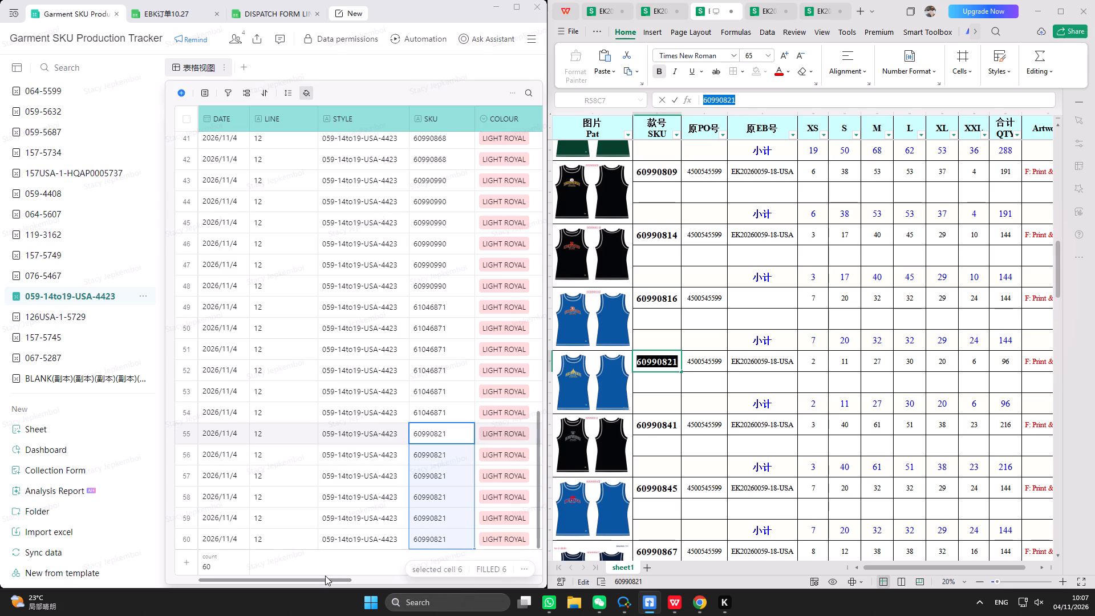
# Fill the 小计 subtotal row of SKU 60990821 in the order sheet with yellow.
pyautogui.moveTo(338, 581); pyautogui.dragTo(436, 569)
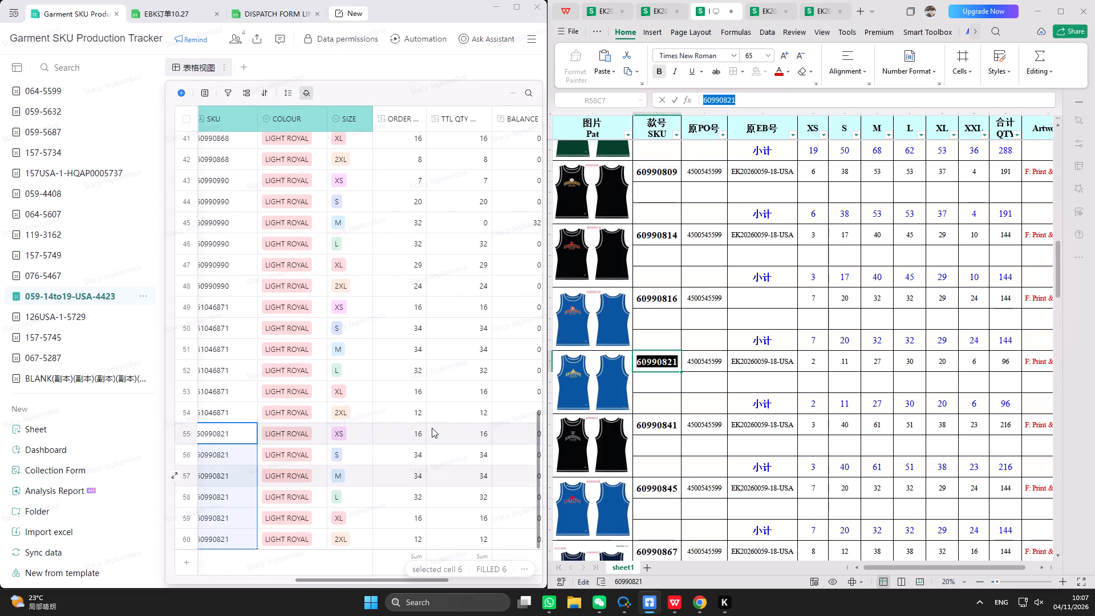
pyautogui.click(404, 439)
pyautogui.moveTo(675, 404); pyautogui.dragTo(986, 404)
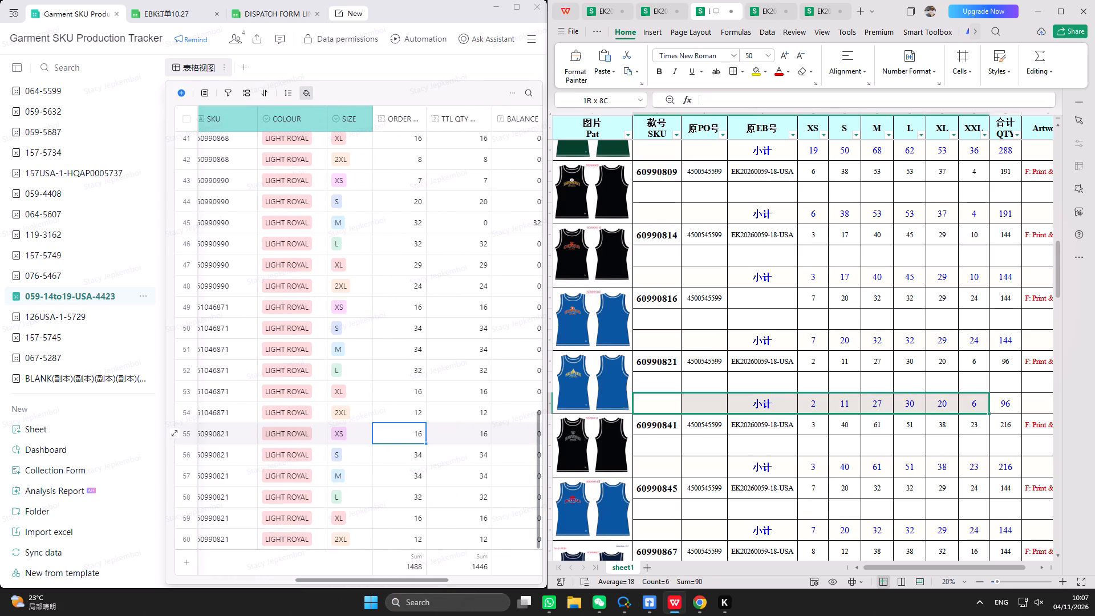
pyautogui.moveTo(986, 404); pyautogui.dragTo(1034, 407)
pyautogui.click(759, 71)
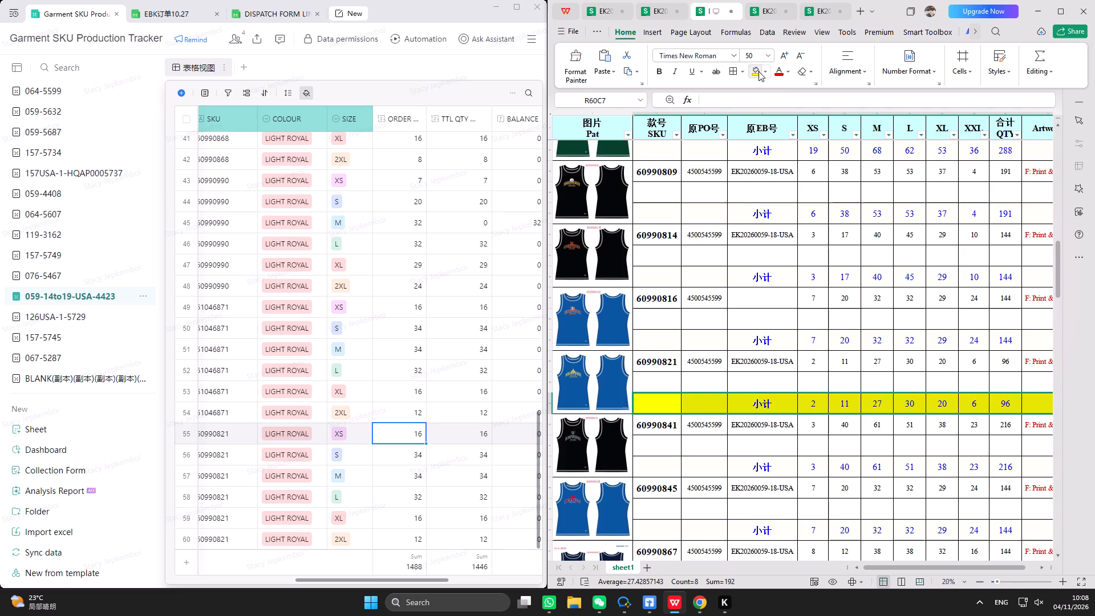
# Set the ORDER quantities of the SKU 60990821 records to 2, 11, 27, 30, 20 and 6 for sizes XS to 2XL.
pyautogui.click(405, 457)
pyautogui.click(411, 435)
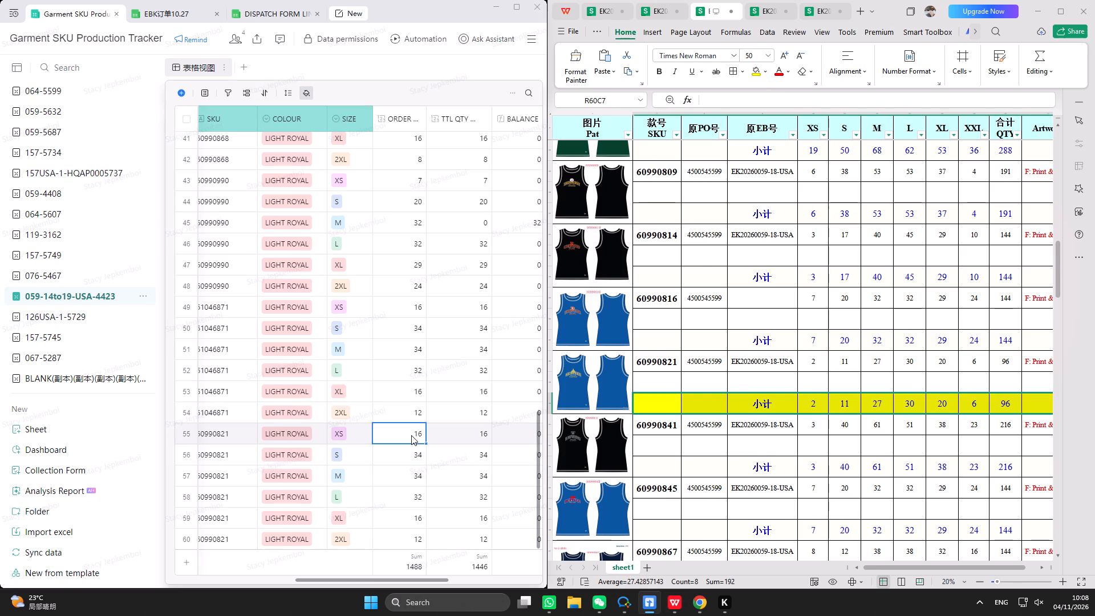
pyautogui.press('2')
pyautogui.press('Return')
pyautogui.write('11')
pyautogui.press('Return')
pyautogui.write('27')
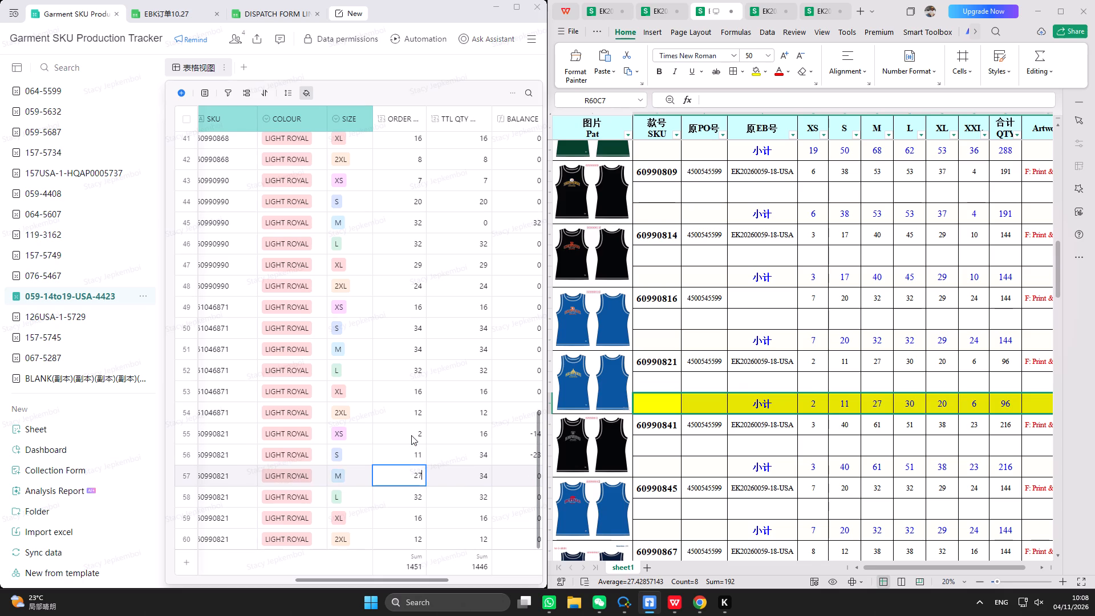
pyautogui.press('Return')
pyautogui.write('30')
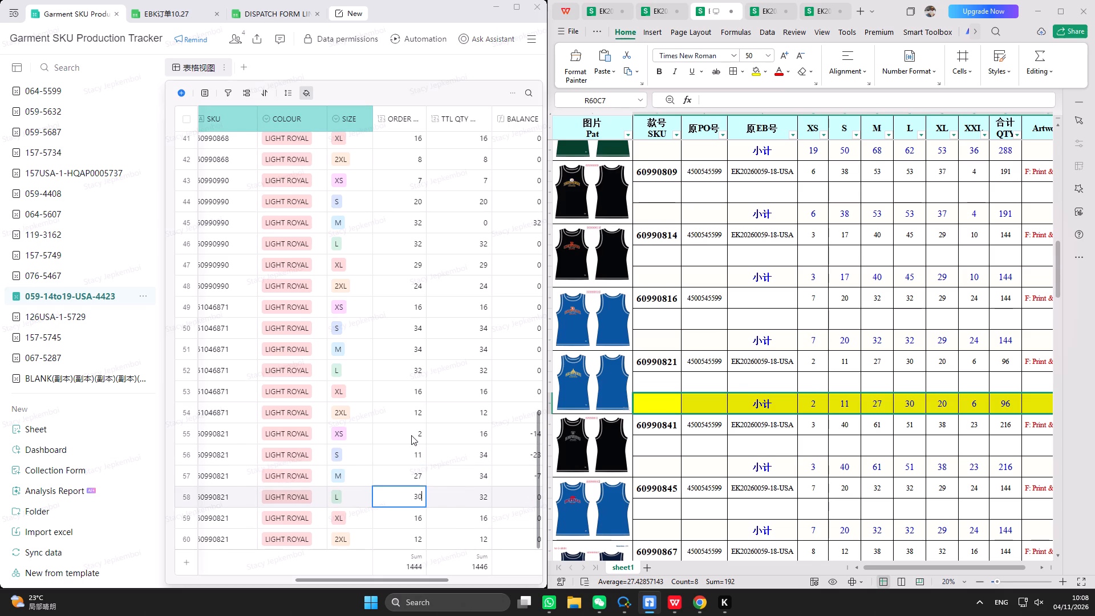
pyautogui.press('Return')
pyautogui.write('20')
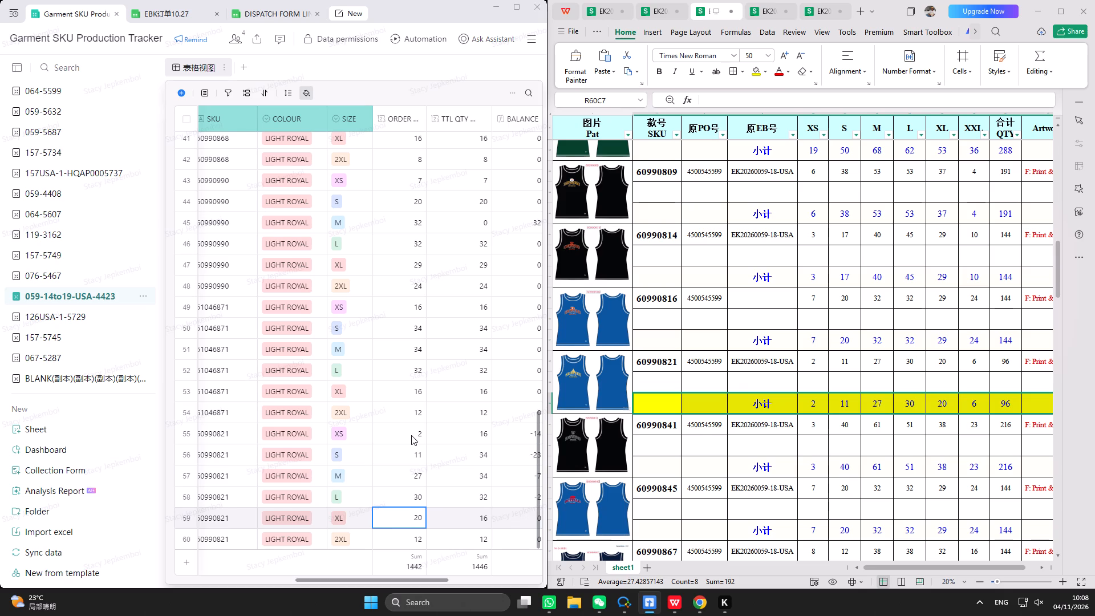
pyautogui.press('Return')
pyautogui.press('6')
pyautogui.press('Return')
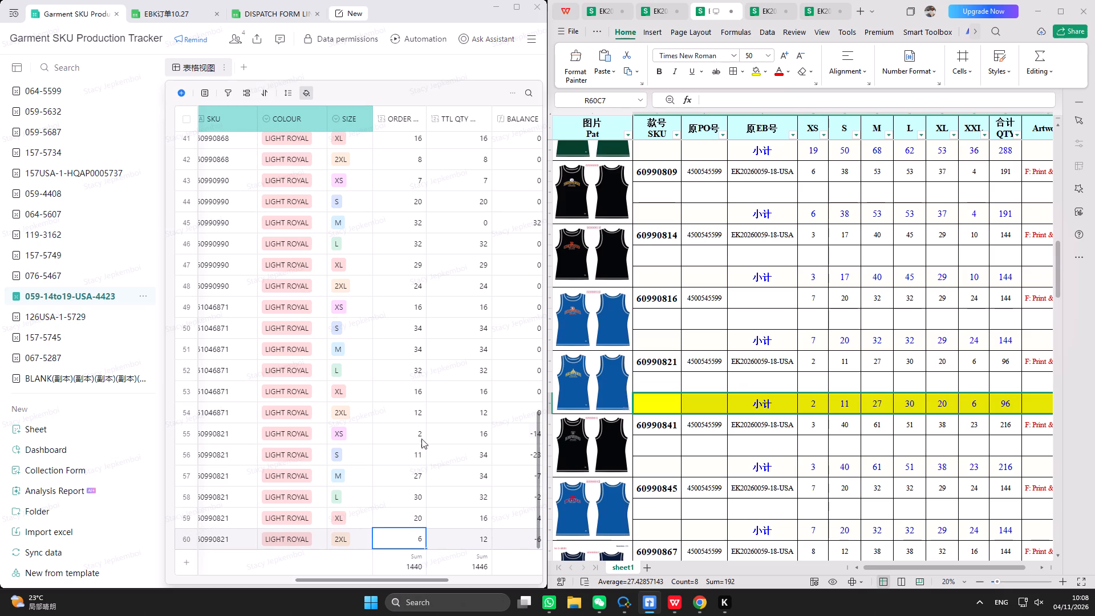
# Set the TTL QTY quantities of the SKU 60990821 records to 2, 11, 27, 30, 20 and 6 for sizes XS to 2XL.
pyautogui.click(464, 431)
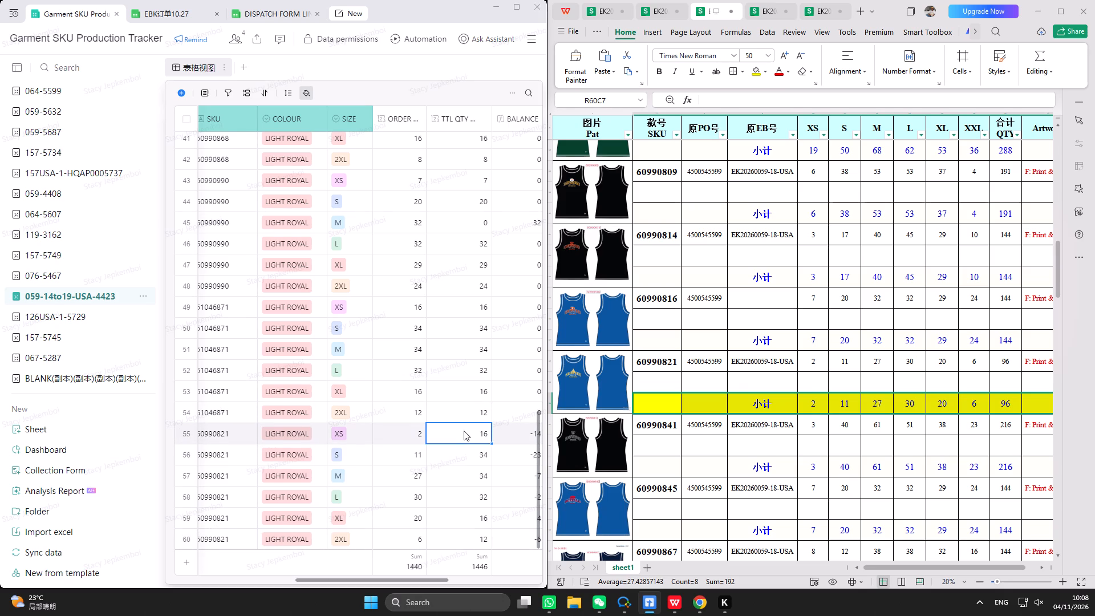
pyautogui.press('2')
pyautogui.press('Return')
pyautogui.write('11')
pyautogui.press('Return')
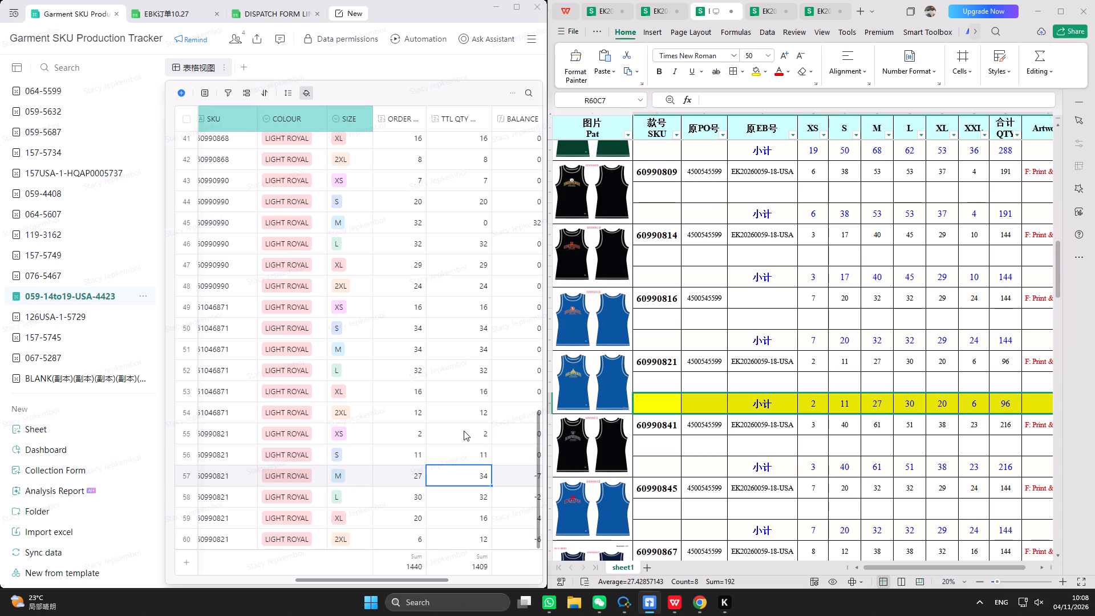
pyautogui.write('27')
pyautogui.press('Return')
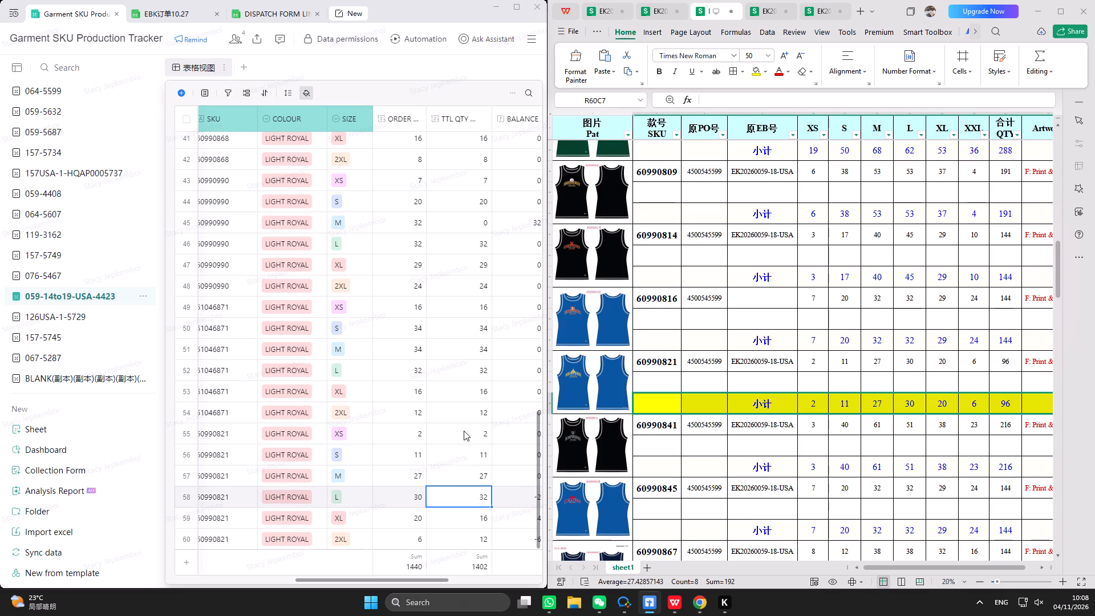
pyautogui.write('30')
pyautogui.press('Return')
pyautogui.write('20')
pyautogui.press('Return')
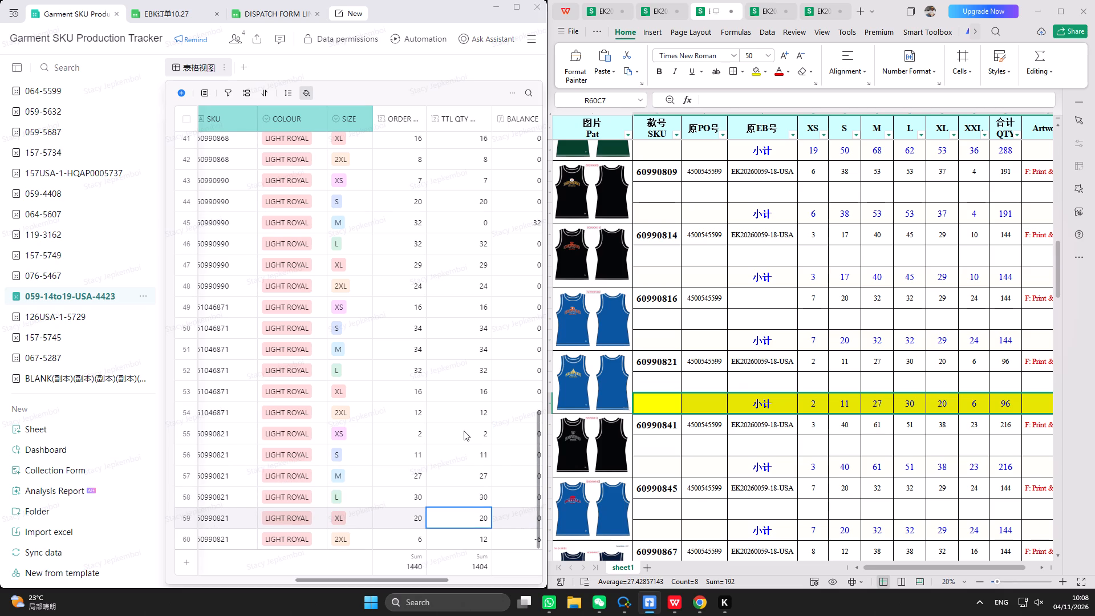
pyautogui.press('6')
pyautogui.press('Return')
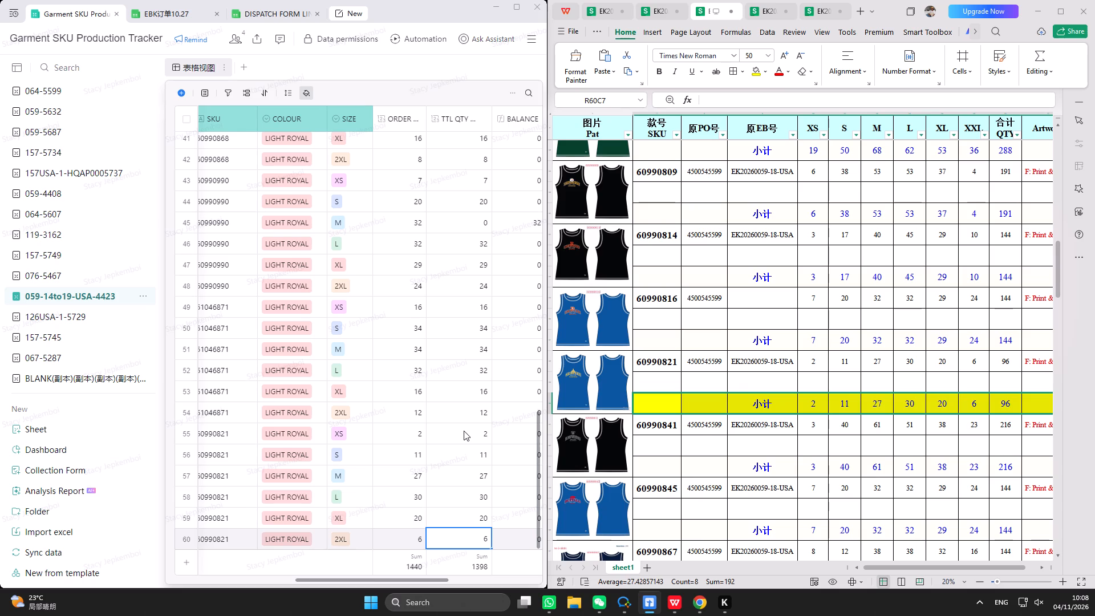
# Insert a record below record 60 and paste copies of records 55 to 60 there as records 61 to 66.
pyautogui.click(521, 6)
pyautogui.scroll(-5, 455, 468)
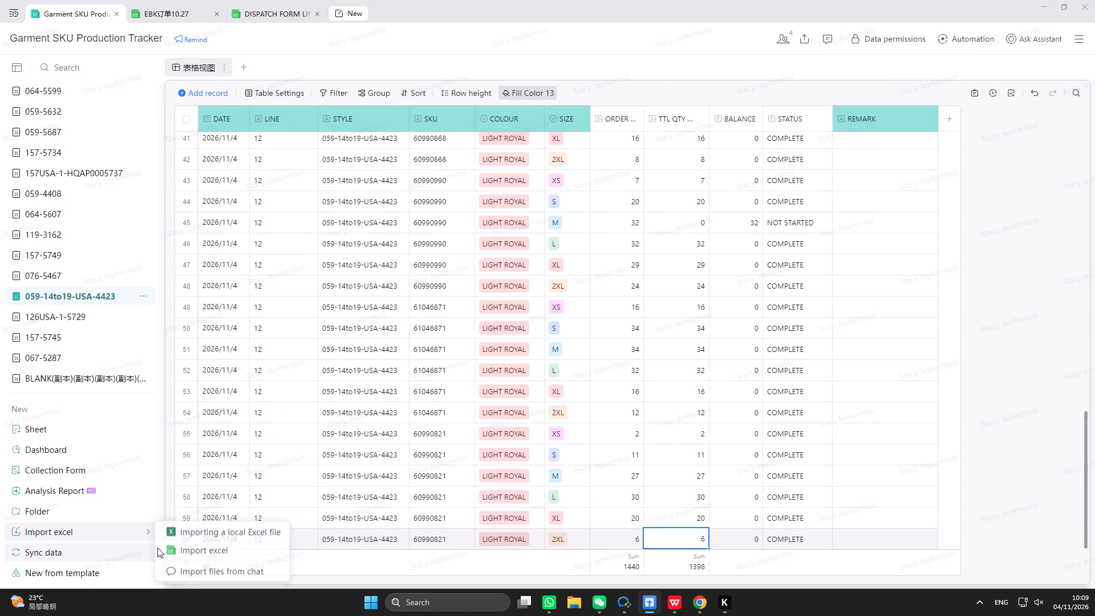
pyautogui.click(211, 538)
pyautogui.rightClick(211, 538)
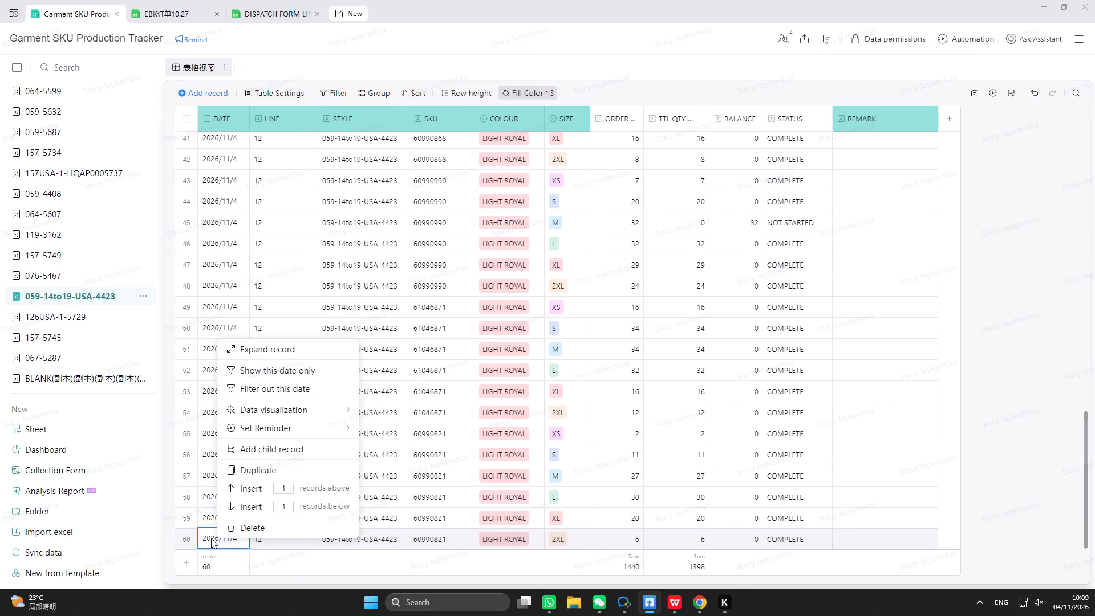
pyautogui.click(261, 509)
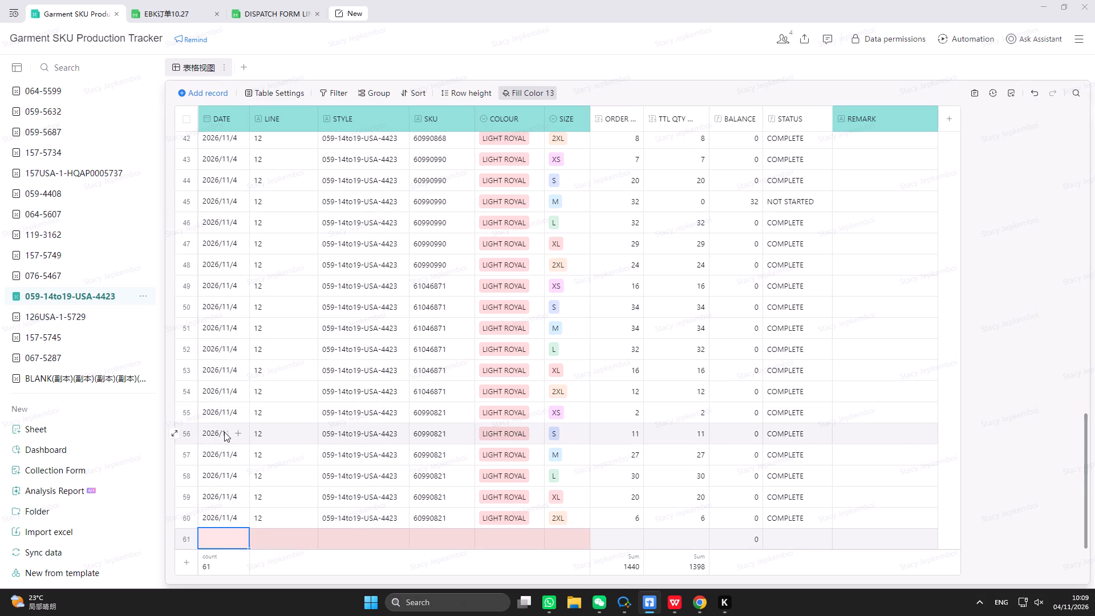
pyautogui.moveTo(221, 414); pyautogui.dragTo(766, 514)
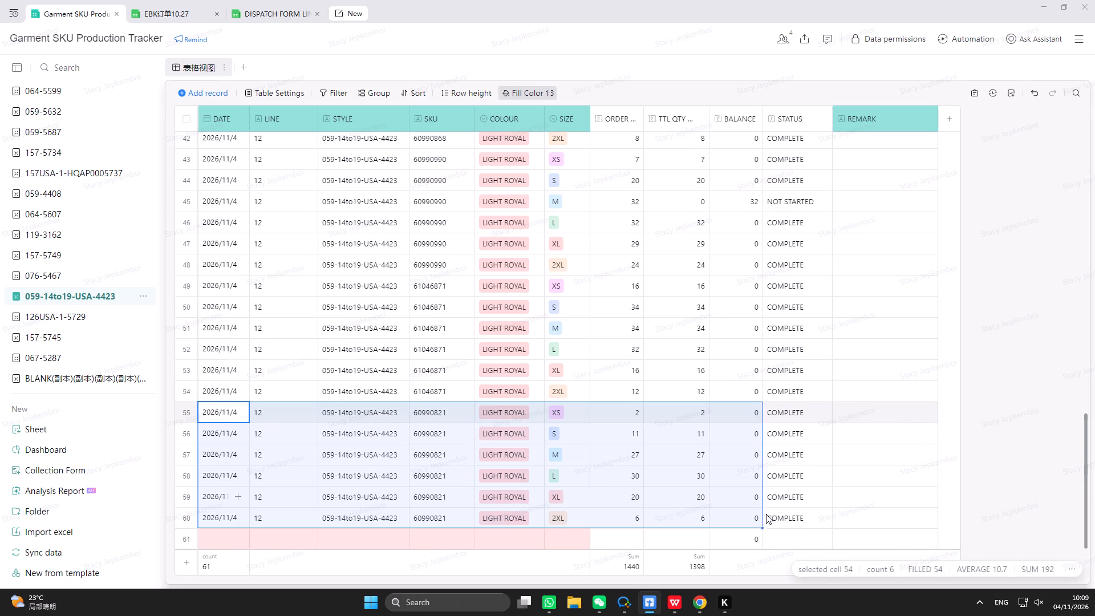
pyautogui.moveTo(766, 514); pyautogui.dragTo(867, 520)
pyautogui.hotkey('ctrl', 'c')
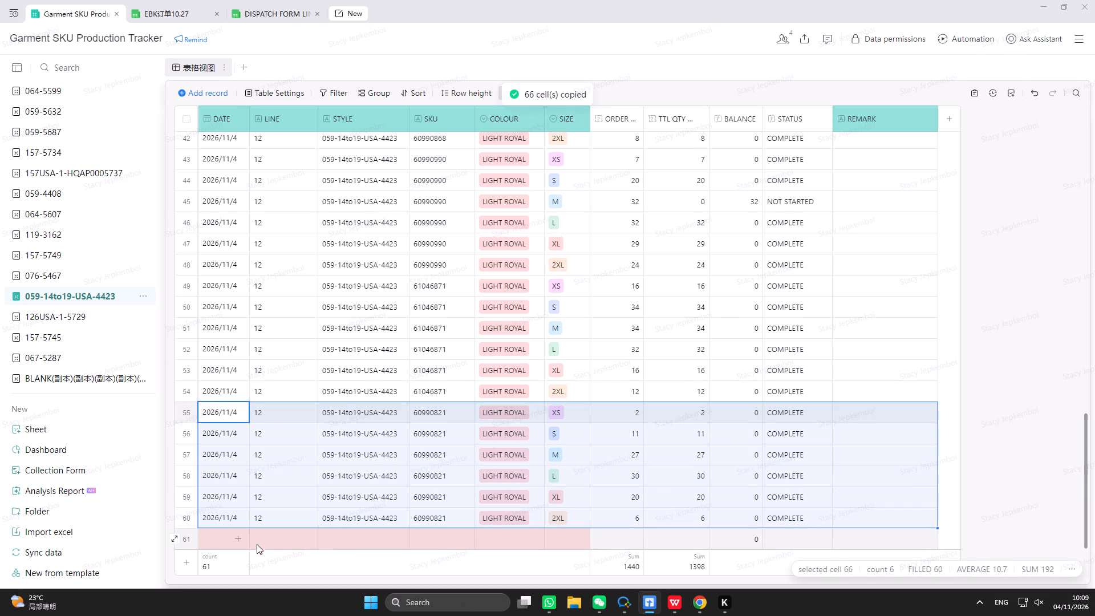
pyautogui.click(212, 543)
pyautogui.hotkey('ctrl', 'v')
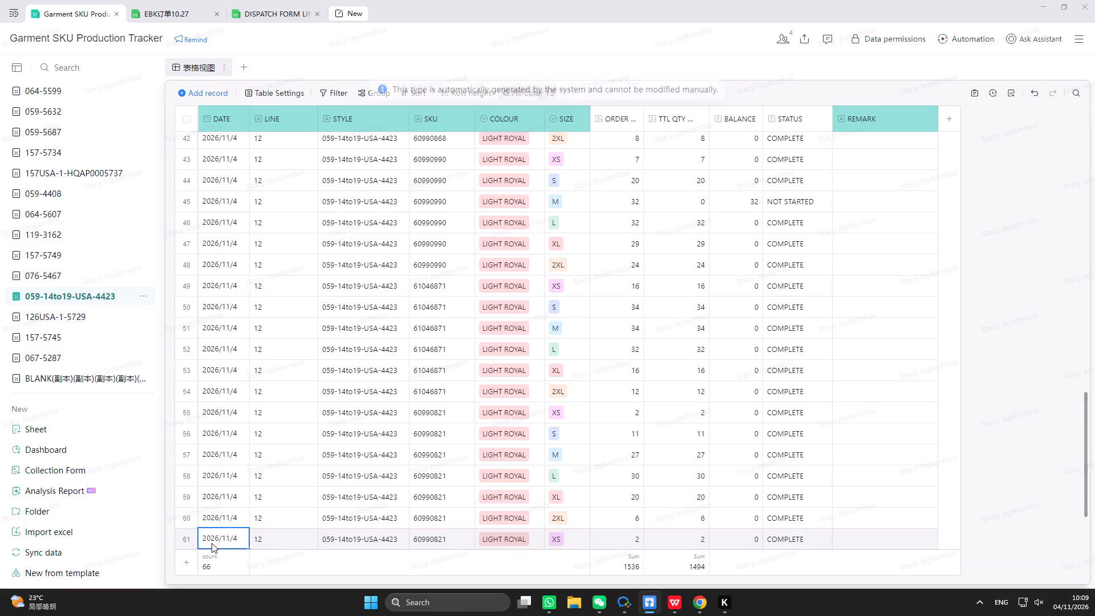
pyautogui.scroll(-3, 252, 525)
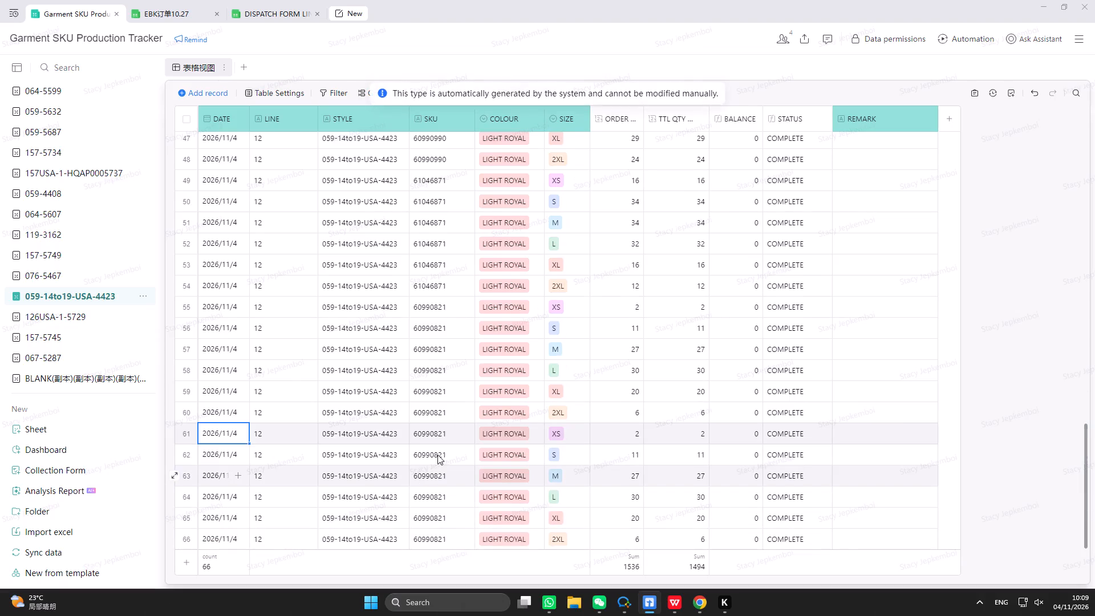
# Place the tracker and the order workbook side by side, with the tracker's SKU to ORDER columns in view.
pyautogui.click(443, 433)
pyautogui.click(672, 597)
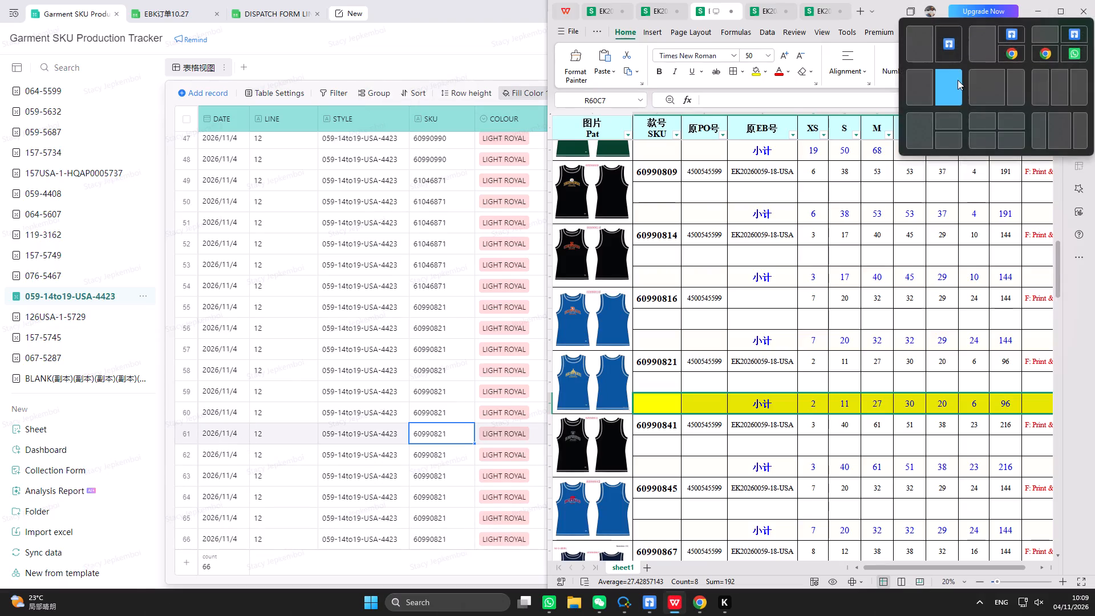
pyautogui.click(958, 80)
pyautogui.click(205, 163)
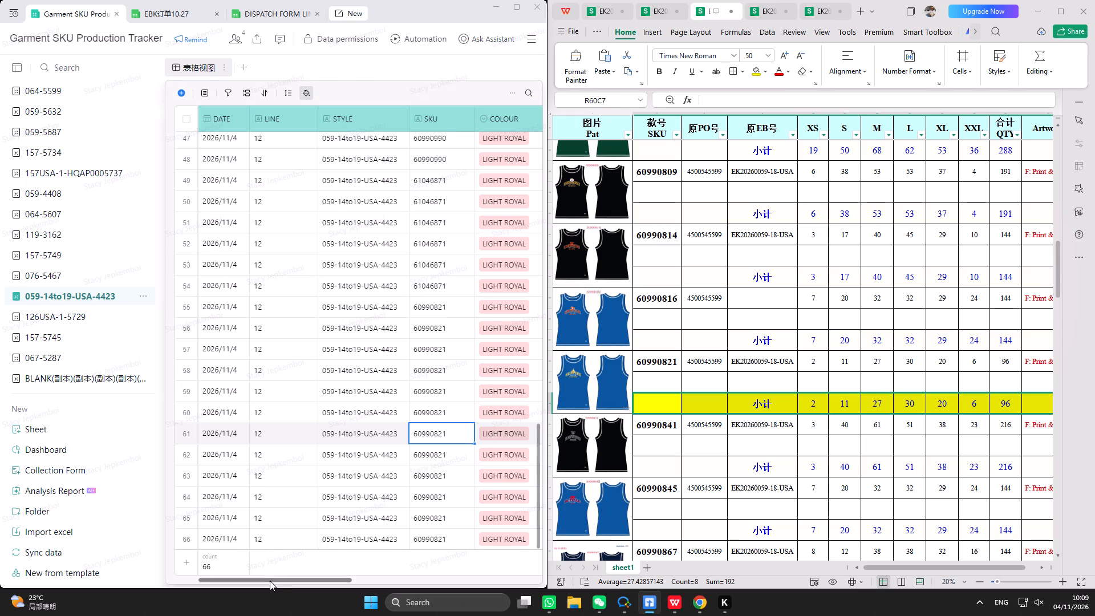
pyautogui.doubleClick(271, 577)
pyautogui.moveTo(274, 581); pyautogui.dragTo(338, 582)
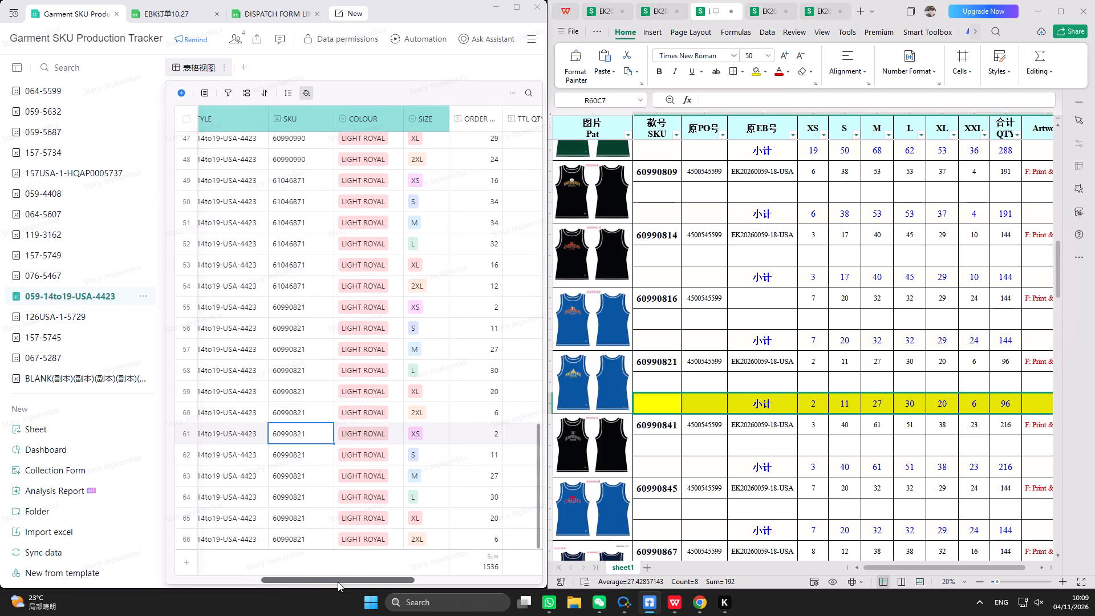
pyautogui.moveTo(338, 582); pyautogui.dragTo(330, 583)
# Copy SKU 60990767 from the order sheet into the SKU column of tracker records 61 to 66.
pyautogui.scroll(3, 704, 388)
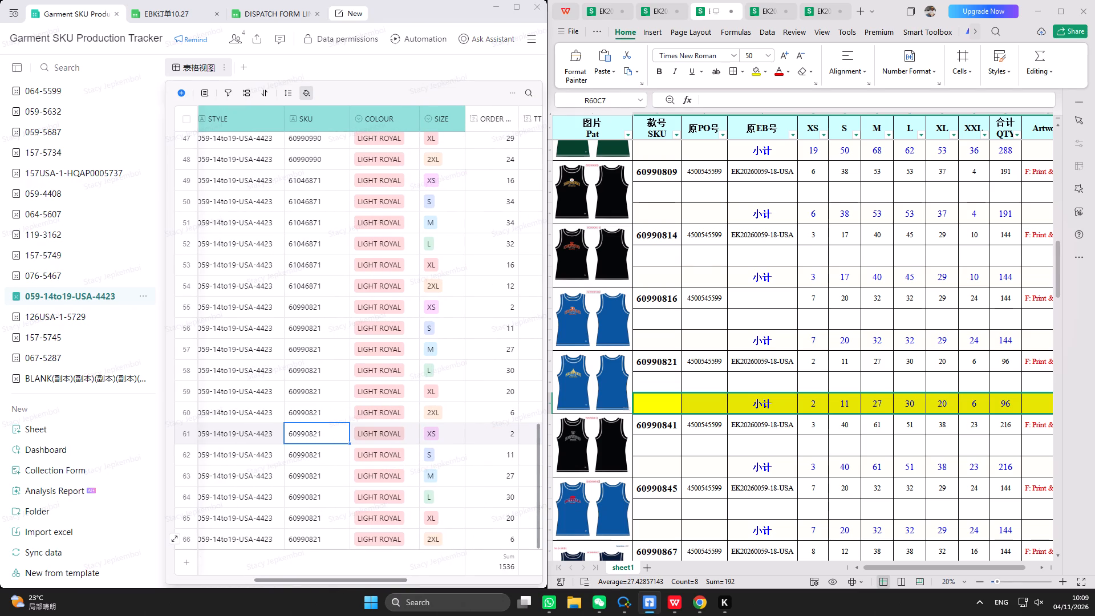
pyautogui.scroll(16, 704, 388)
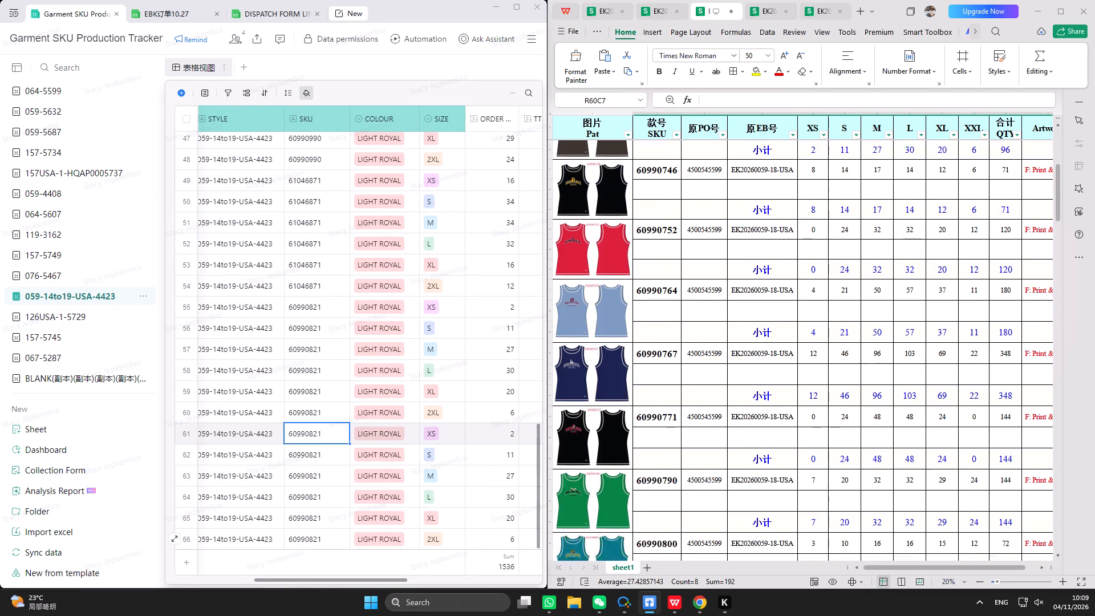
pyautogui.click(668, 387)
pyautogui.doubleClick(746, 101)
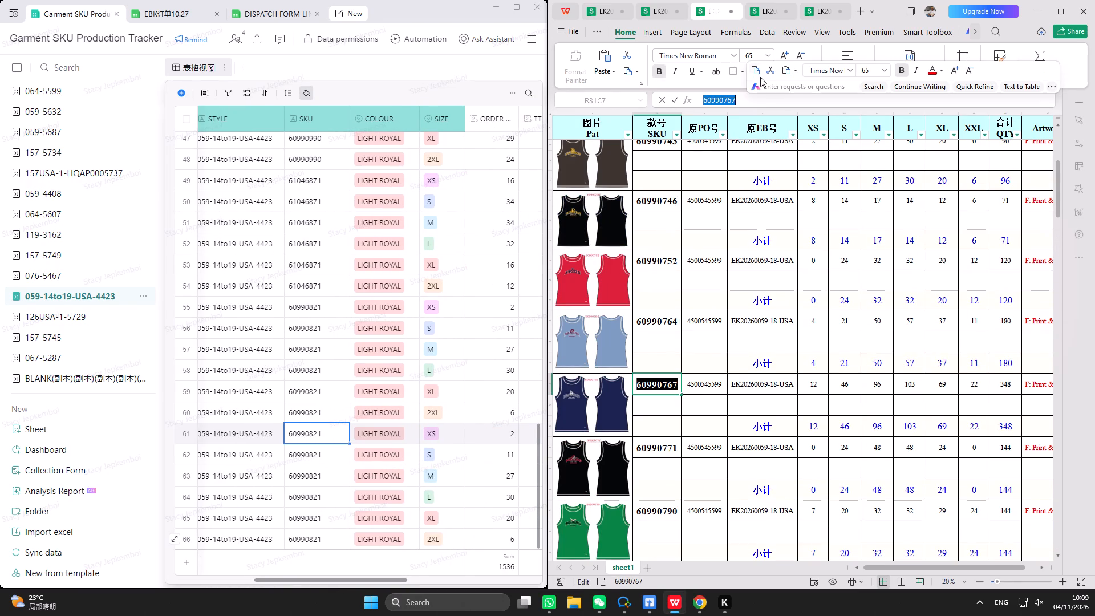
pyautogui.doubleClick(761, 70)
pyautogui.tripleClick(298, 433)
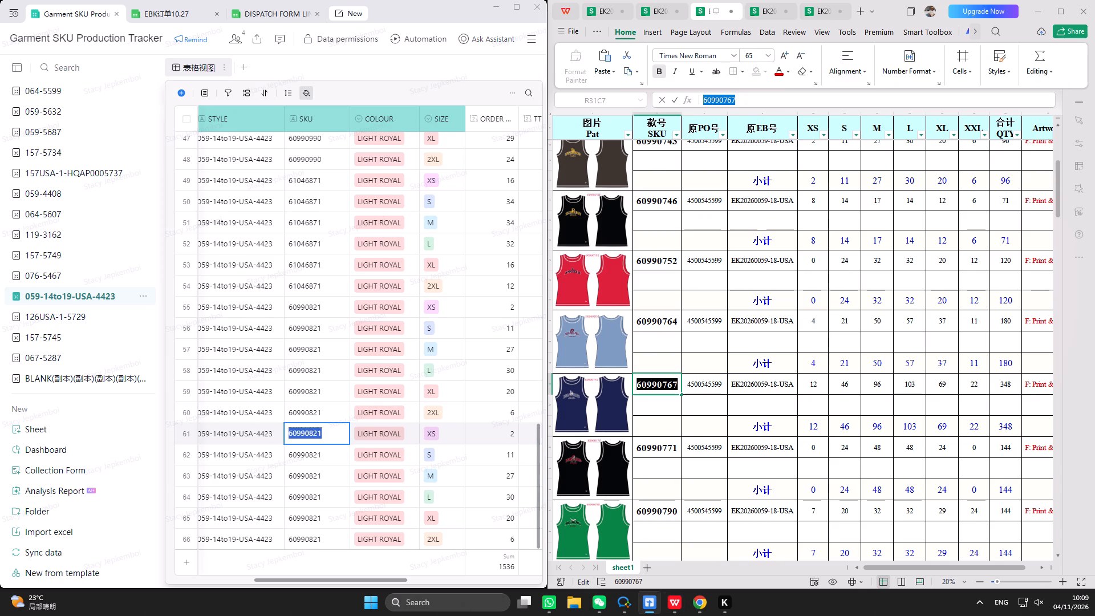
pyautogui.doubleClick(299, 433)
pyautogui.hotkey('ctrl', 'v')
pyautogui.moveTo(307, 459); pyautogui.dragTo(313, 455)
pyautogui.click(322, 439)
pyautogui.moveTo(351, 444); pyautogui.dragTo(334, 539)
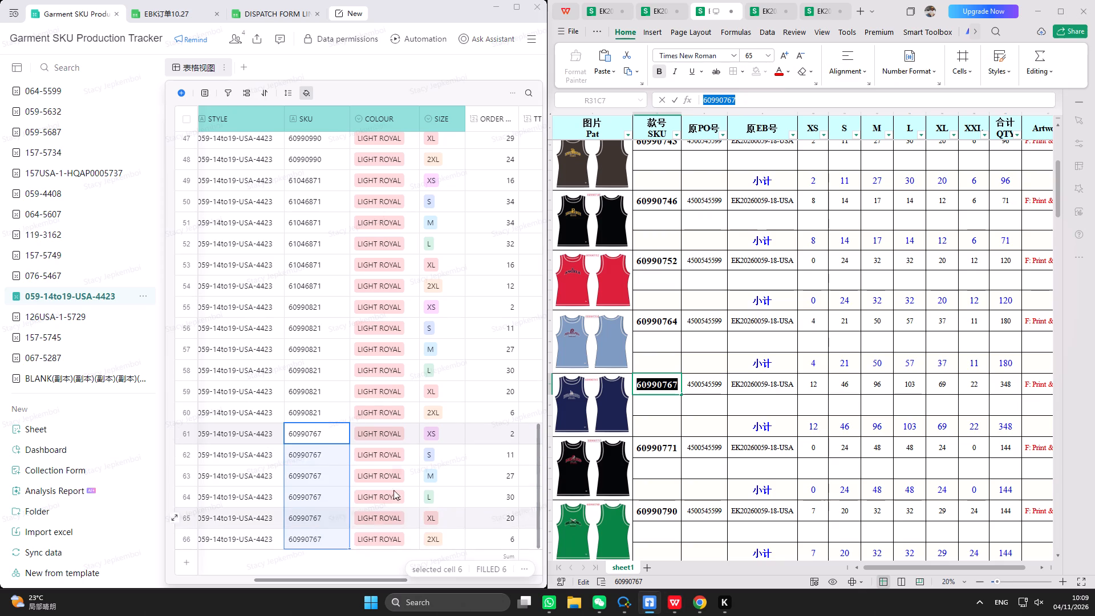
# Create the colour option DARK ROYAL and apply it to the COLOUR column of records 61 to 66.
pyautogui.doubleClick(388, 435)
pyautogui.click(388, 435)
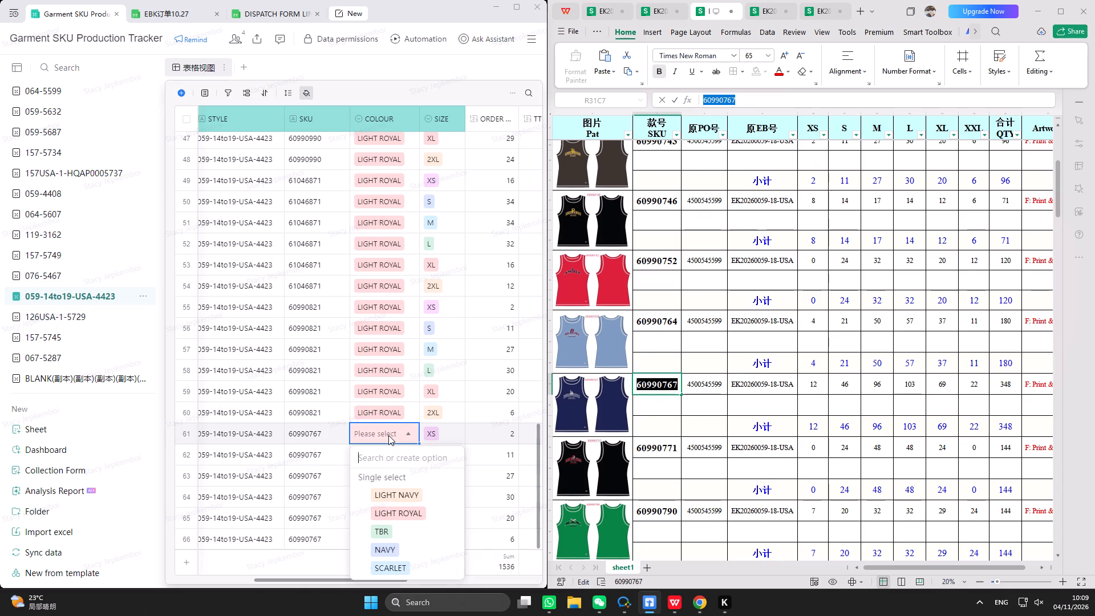
pyautogui.write('DARK ROYAL')
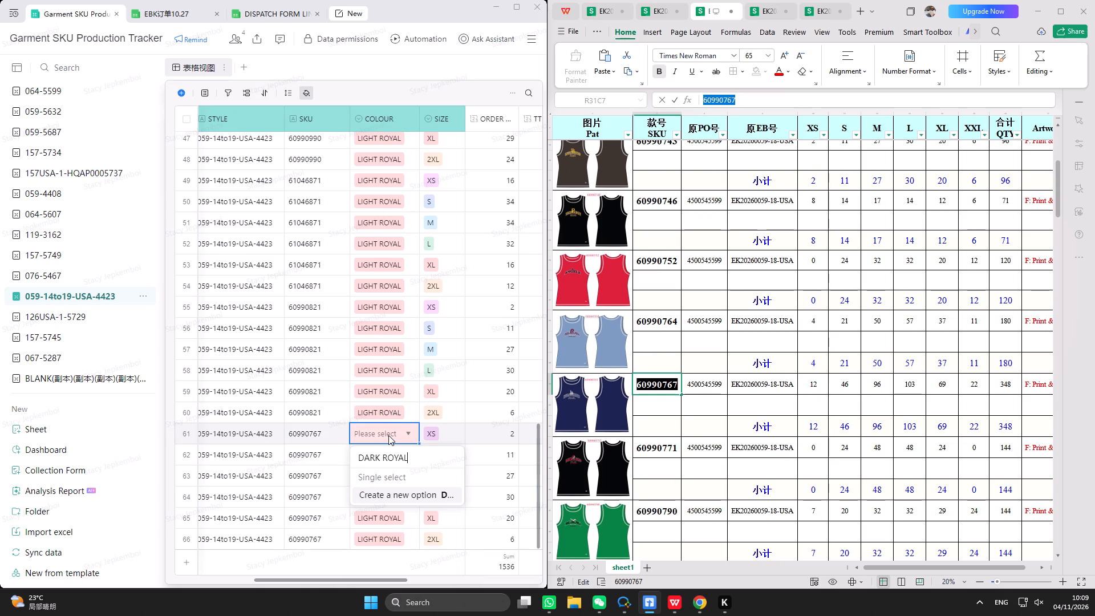
pyautogui.click(396, 490)
pyautogui.moveTo(421, 443); pyautogui.dragTo(419, 460)
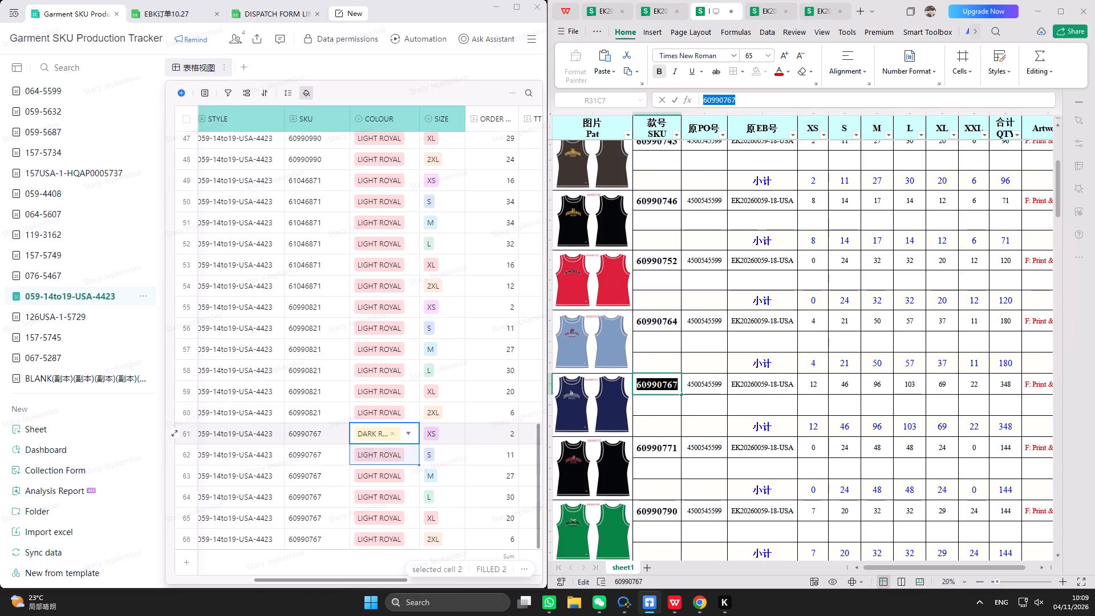
pyautogui.moveTo(419, 460); pyautogui.dragTo(401, 550)
# Fill the 小计 subtotal row of SKU 60990767 in the order sheet with yellow.
pyautogui.click(498, 437)
pyautogui.moveTo(674, 424); pyautogui.dragTo(768, 431)
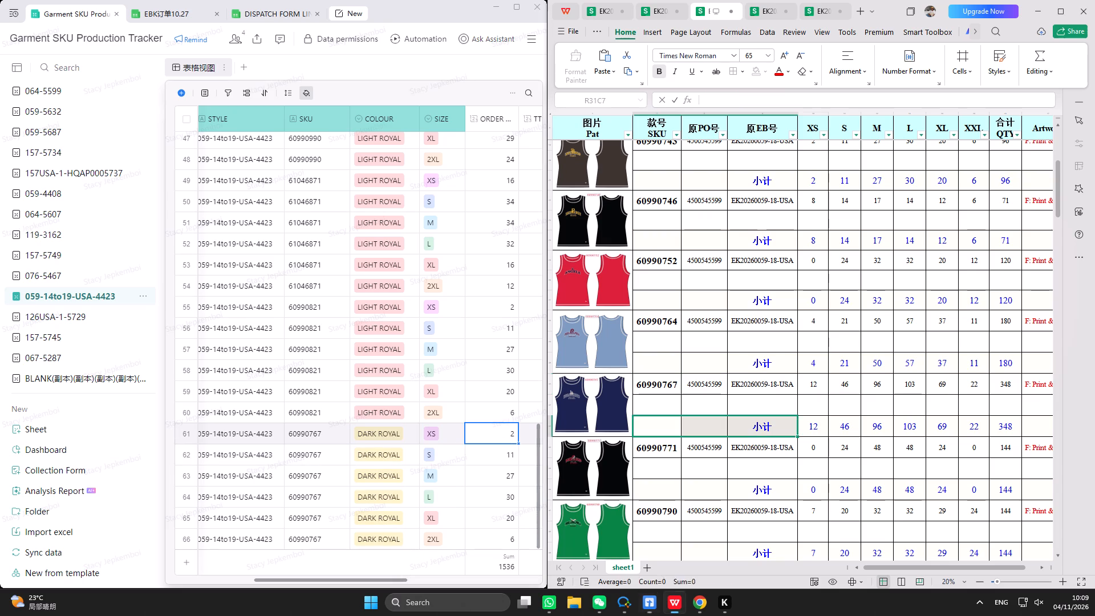
pyautogui.moveTo(768, 431); pyautogui.dragTo(1034, 428)
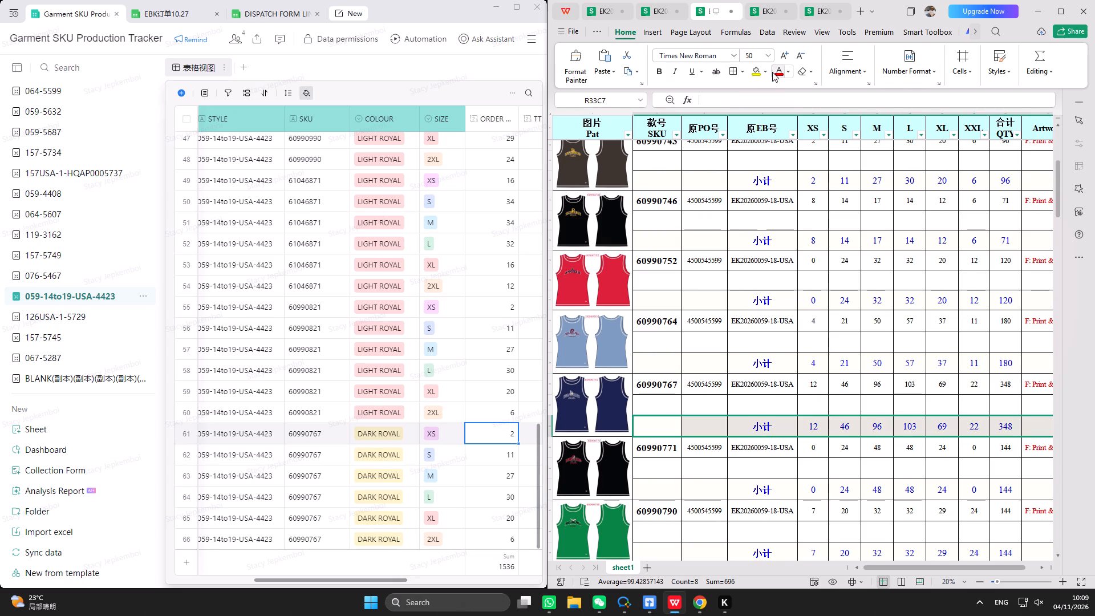
pyautogui.click(755, 71)
# Set the ORDER quantities of the SKU 60990767 records to 12, 46, 96, 103, 69 and 22 for sizes XS to 2XL.
pyautogui.moveTo(388, 579); pyautogui.dragTo(433, 572)
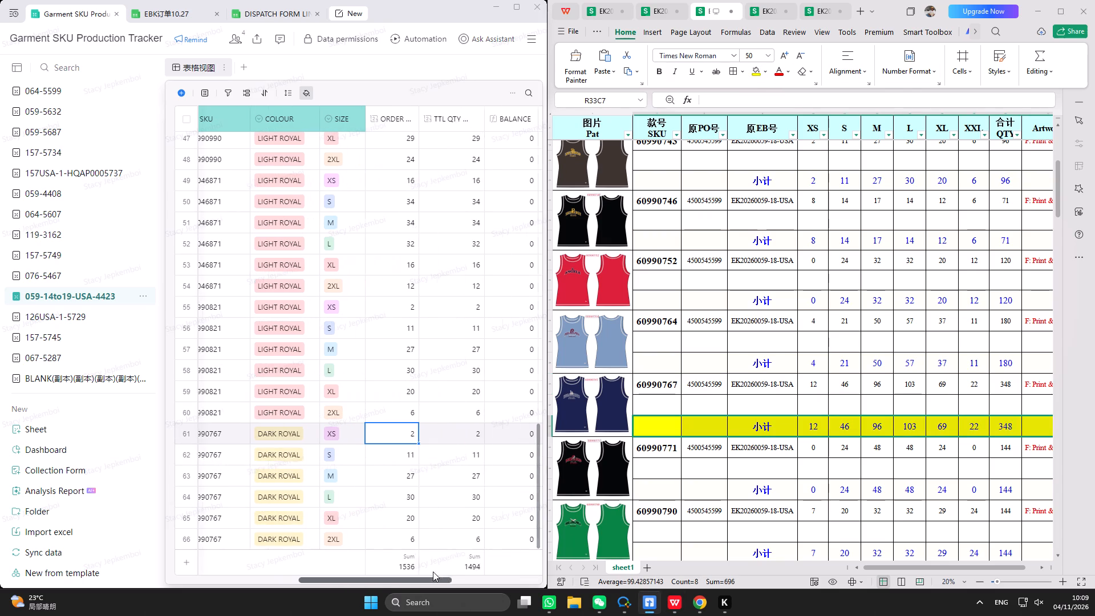
pyautogui.moveTo(433, 572); pyautogui.dragTo(433, 569)
pyautogui.click(408, 463)
pyautogui.click(403, 439)
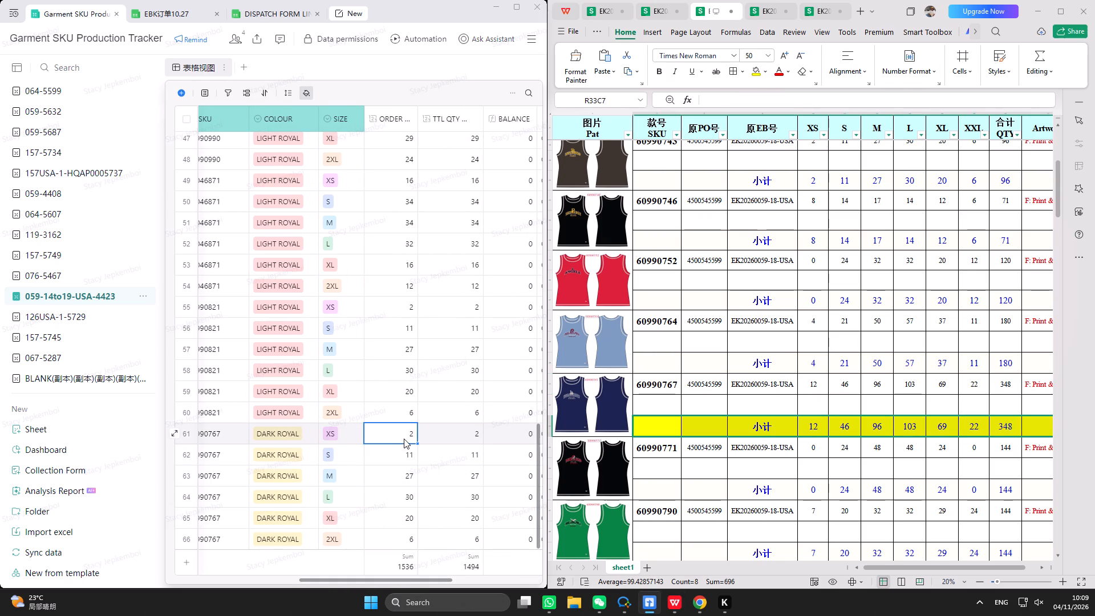
pyautogui.write('123')
pyautogui.press('BackSpace')
pyautogui.press('Return')
pyautogui.write('46')
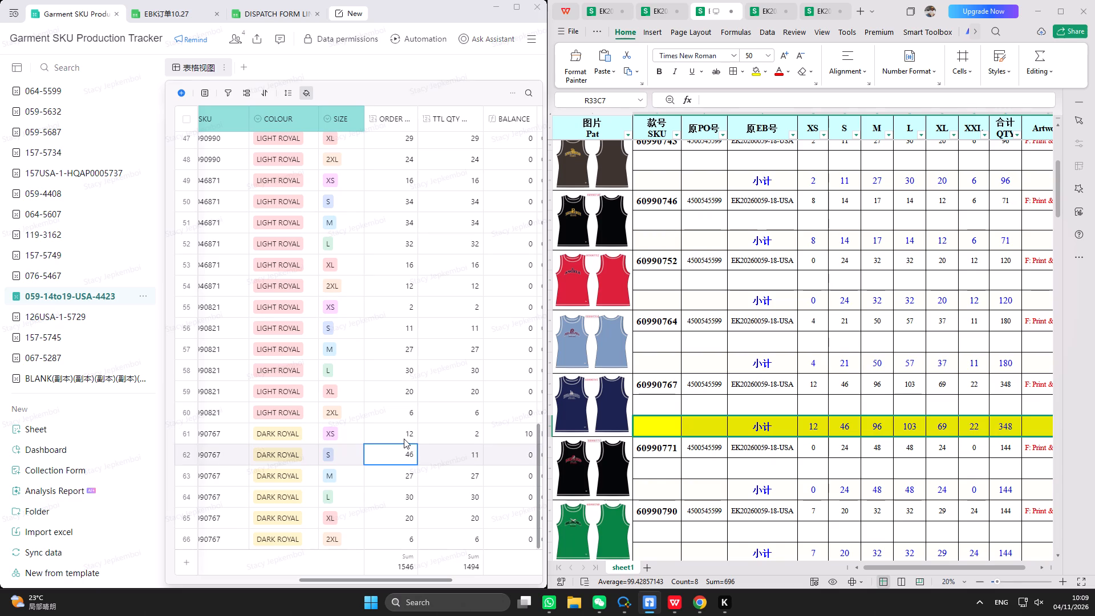
pyautogui.press('Return')
pyautogui.write('96')
pyautogui.press('Return')
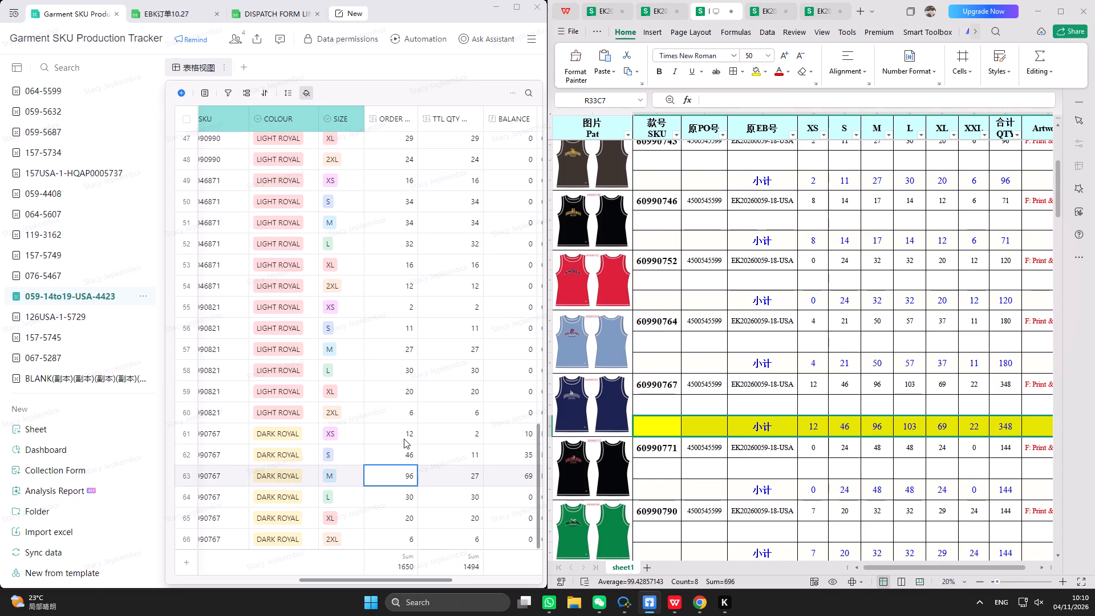
pyautogui.write('103')
pyautogui.press('Return')
pyautogui.write('69')
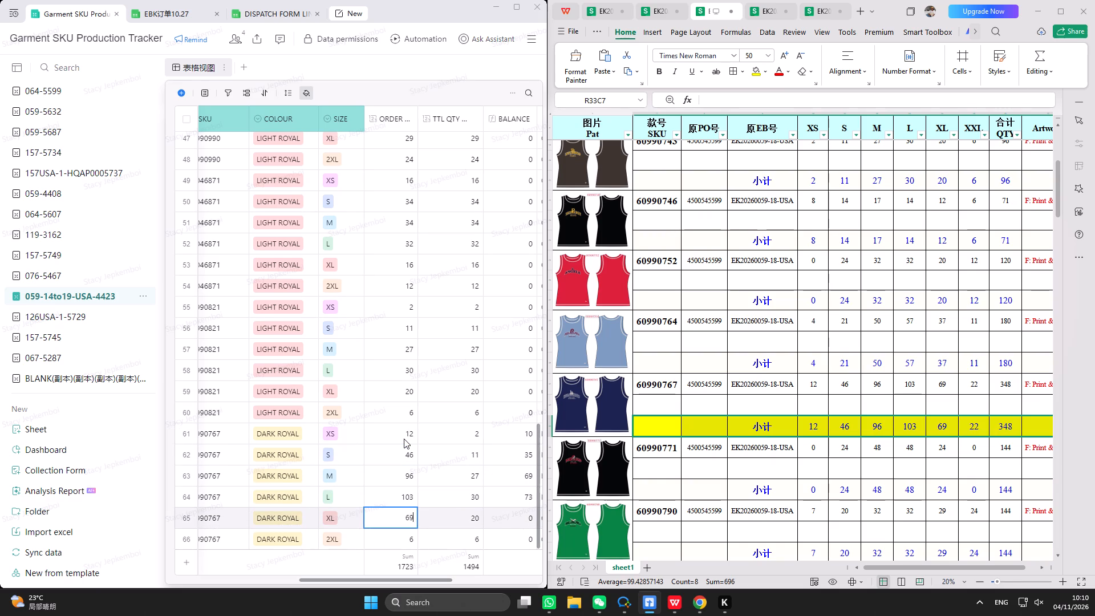
pyautogui.press('Return')
pyautogui.write('22')
pyautogui.press('Return')
# Set the TTL QTY values of the SKU 60990767 records to 12, 46, 96, 103, 69 and 22 for sizes XS to 2XL.
pyautogui.click(452, 436)
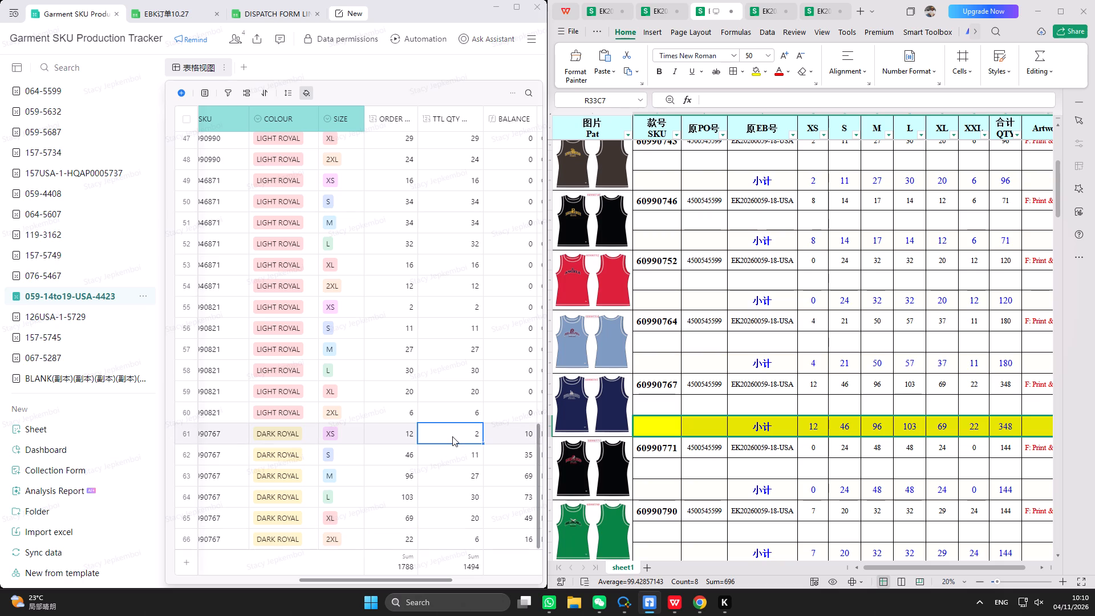
pyautogui.write('12')
pyautogui.press('Return')
pyautogui.write('46')
pyautogui.press('Return')
pyautogui.write('96')
pyautogui.press('Return')
pyautogui.write('103')
pyautogui.press('Return')
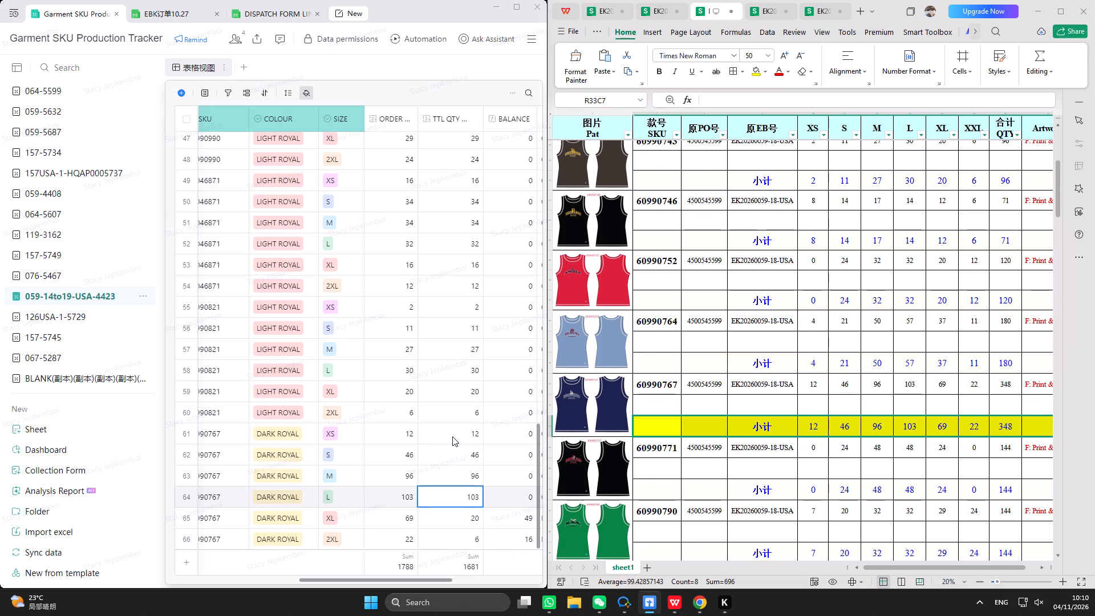
pyautogui.write('69')
pyautogui.press('Return')
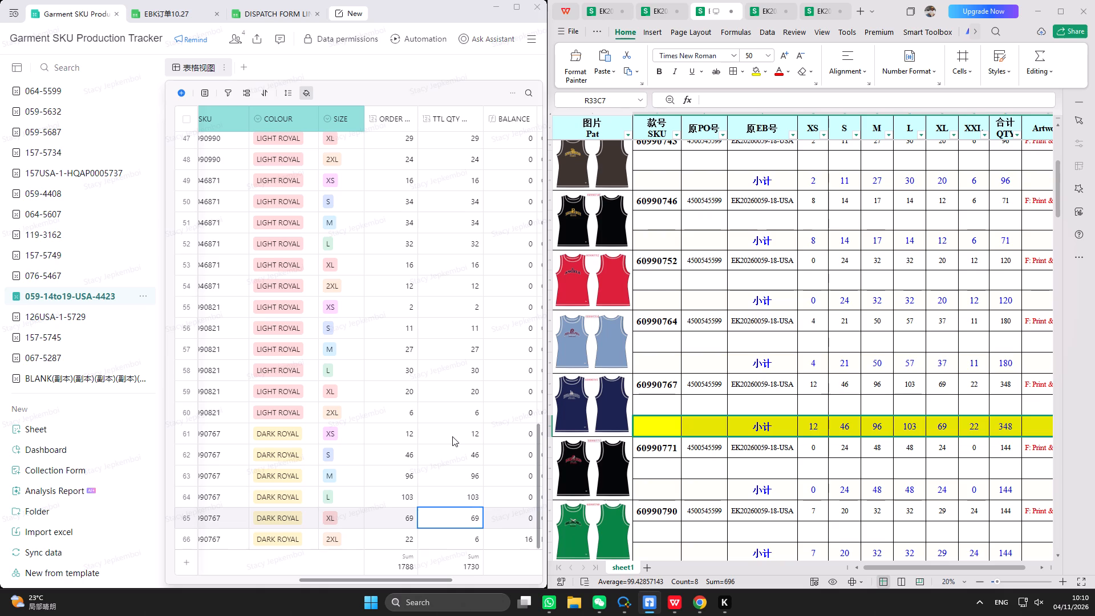
pyautogui.write('23')
pyautogui.press('BackSpace')
pyautogui.press('2')
pyautogui.press('Return')
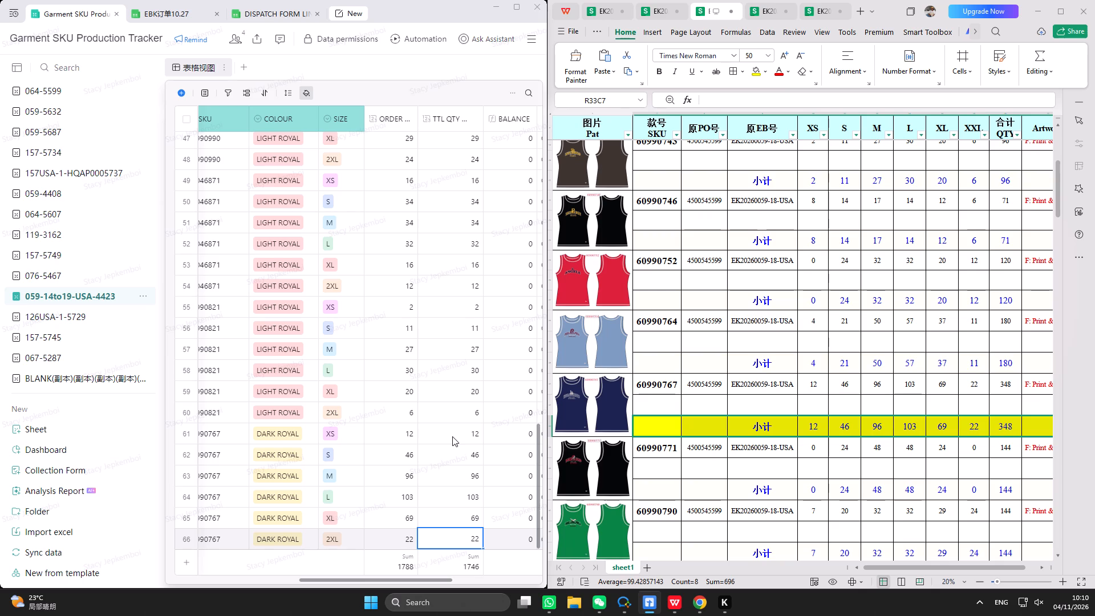
# Maximise the tracker window and clear the EB PO column filter in the 计划总表planning(10.29) sheet of EBK订单10.27.
pyautogui.click(523, 10)
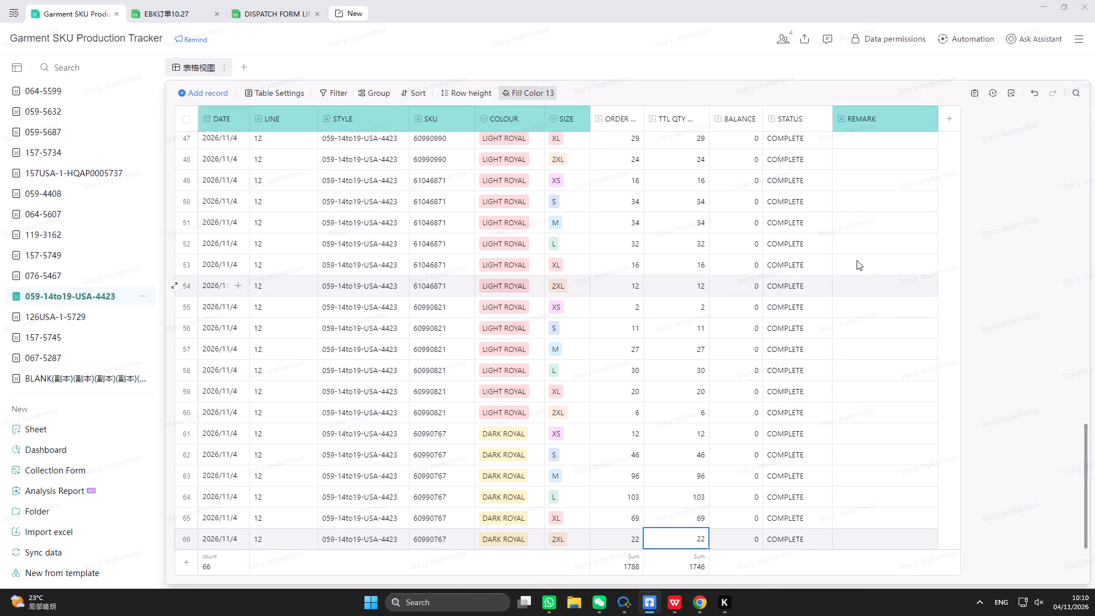
pyautogui.click(290, 13)
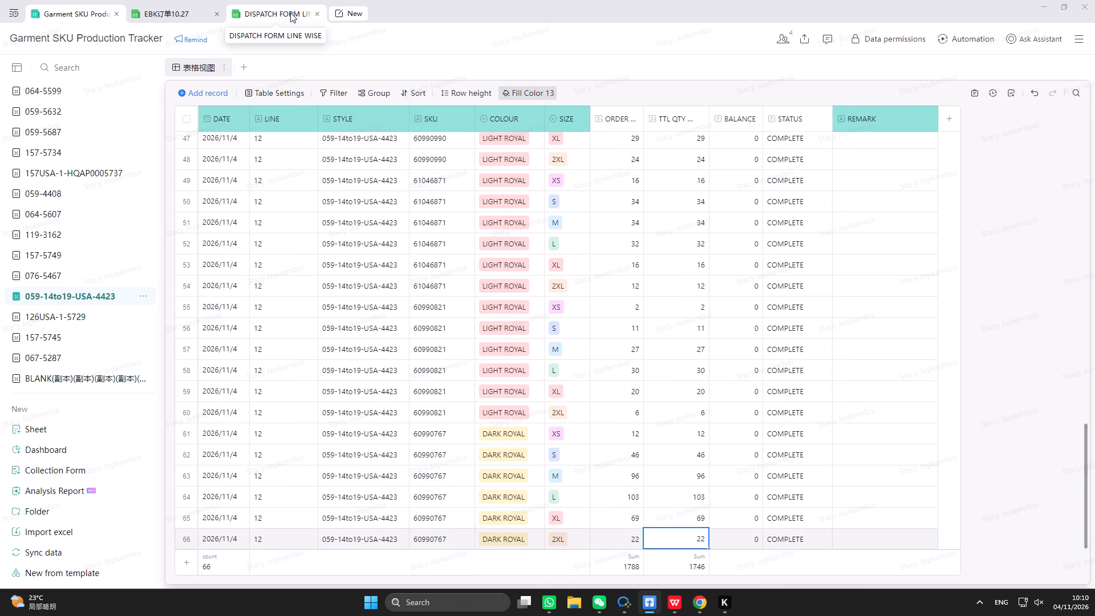
pyautogui.click(790, 432)
pyautogui.scroll(6, 650, 356)
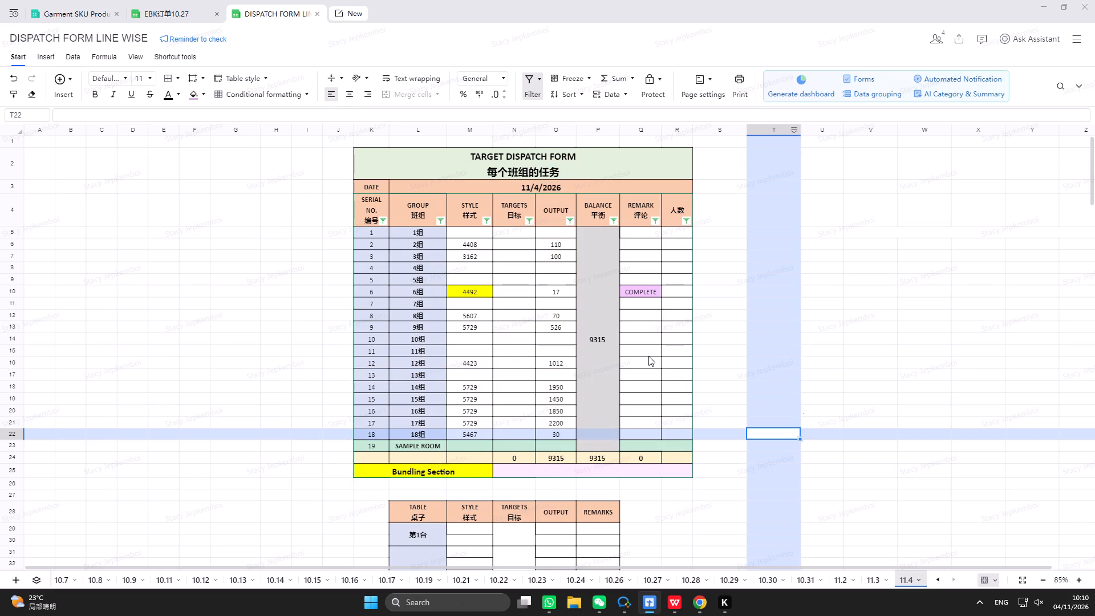
pyautogui.scroll(6, 648, 356)
pyautogui.click(149, 8)
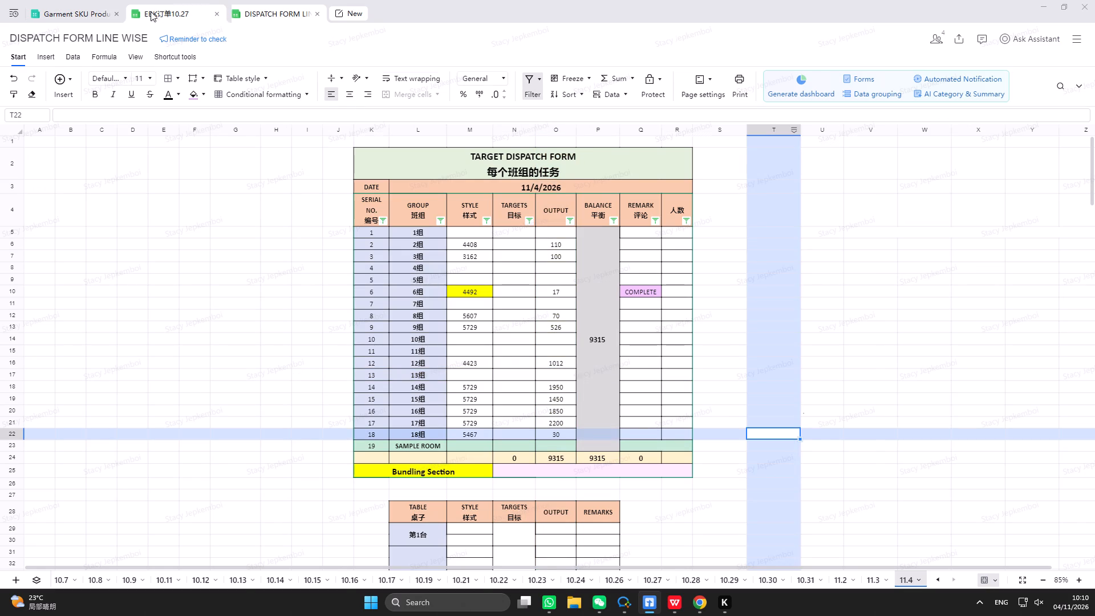
pyautogui.scroll(7, 295, 299)
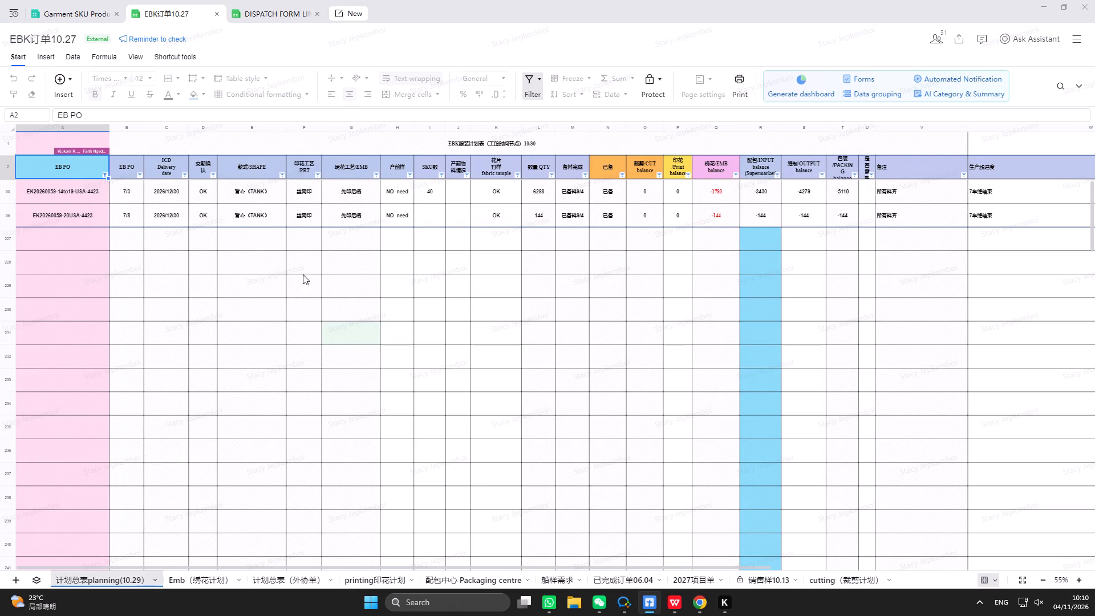
pyautogui.click(259, 11)
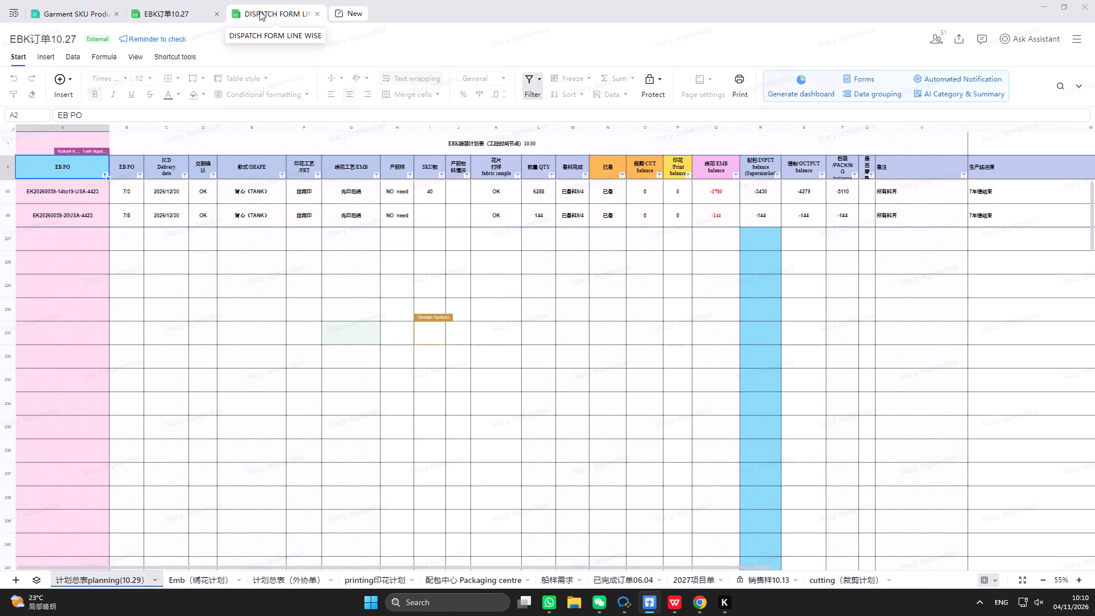
pyautogui.click(159, 11)
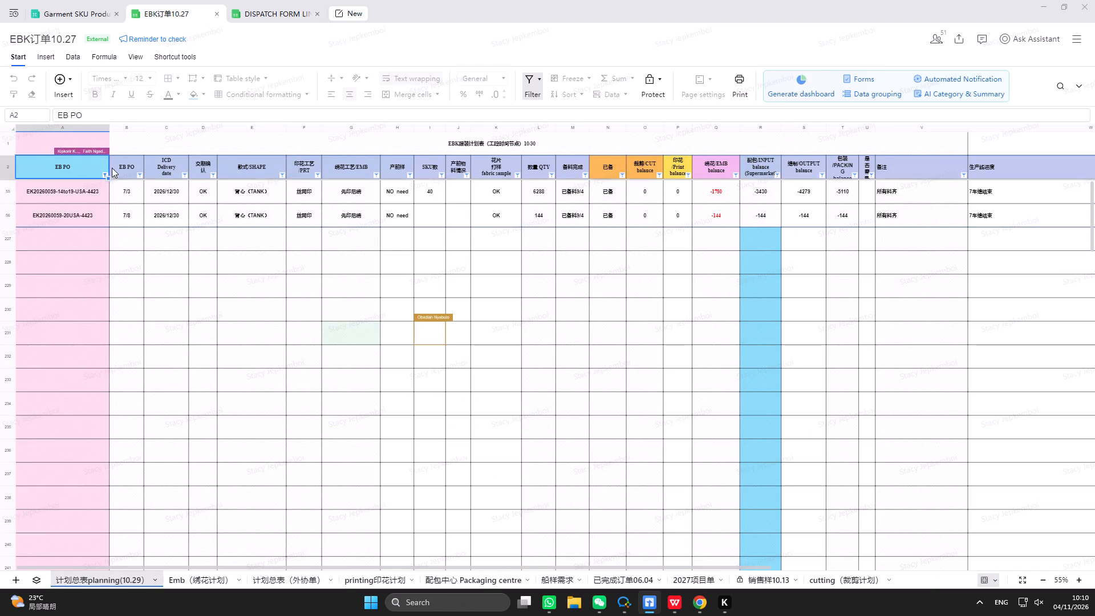
pyautogui.click(105, 175)
pyautogui.click(189, 499)
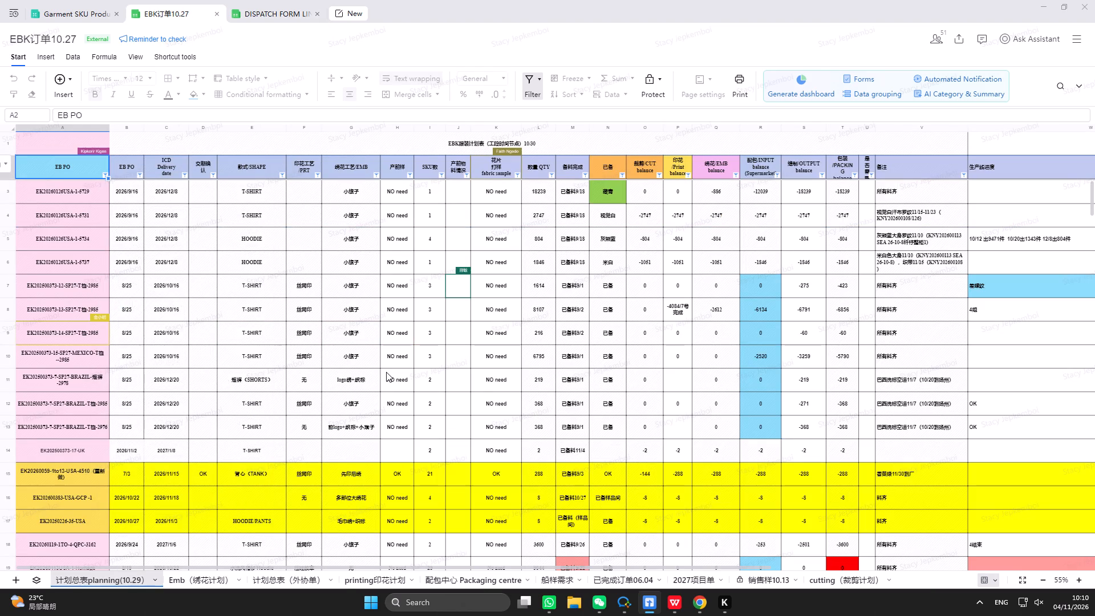
pyautogui.scroll(9, 386, 372)
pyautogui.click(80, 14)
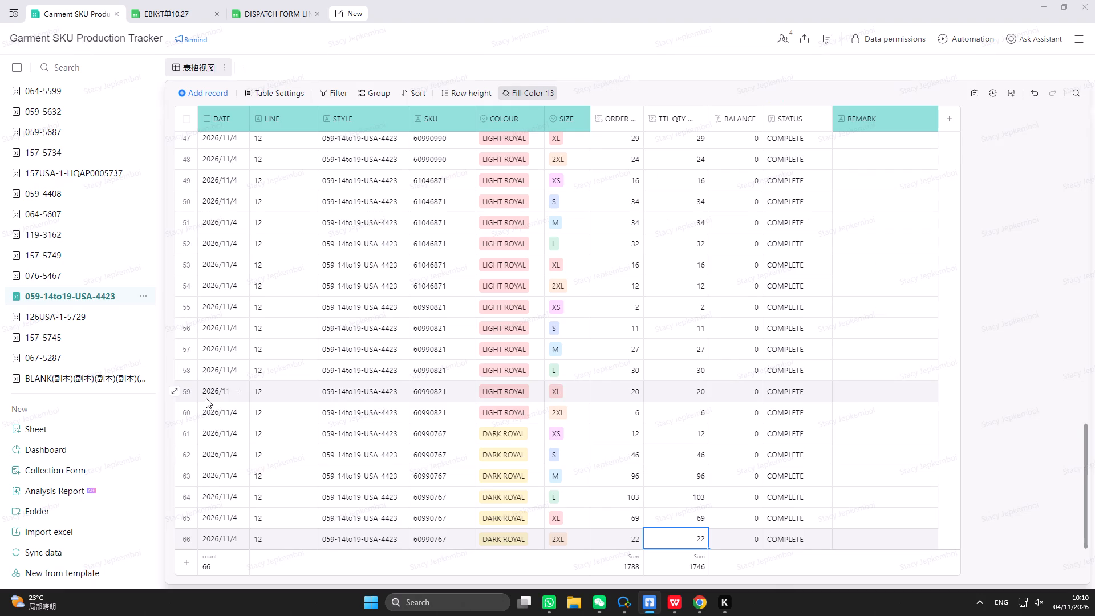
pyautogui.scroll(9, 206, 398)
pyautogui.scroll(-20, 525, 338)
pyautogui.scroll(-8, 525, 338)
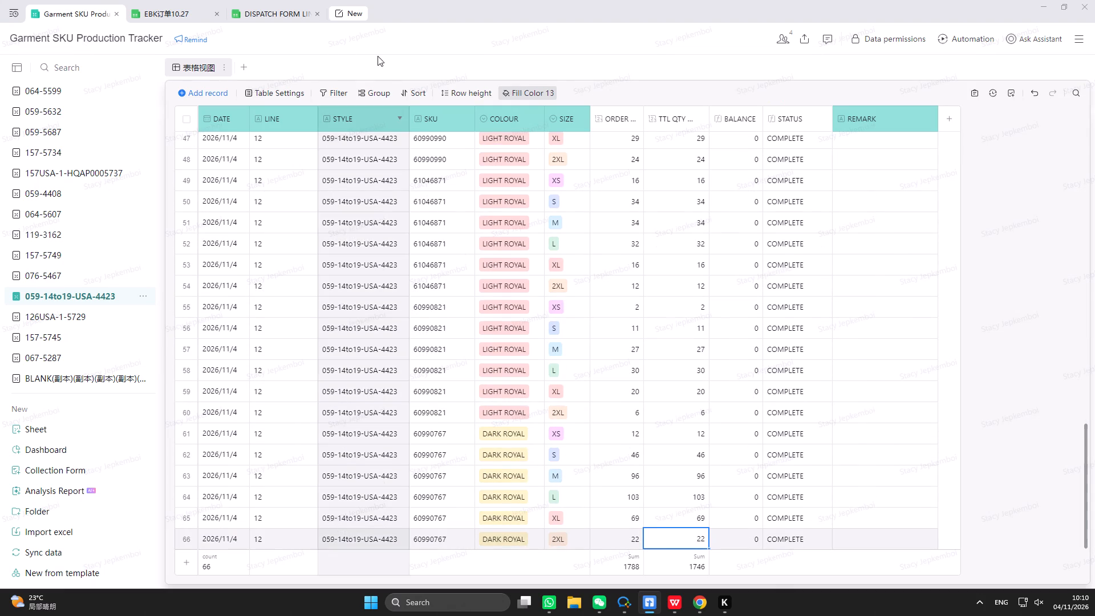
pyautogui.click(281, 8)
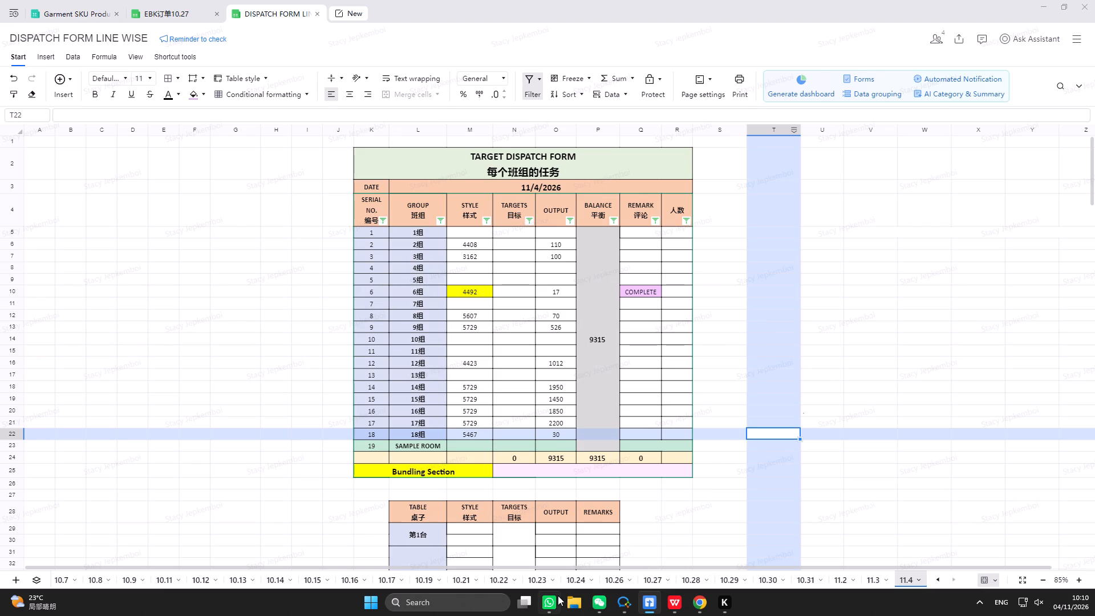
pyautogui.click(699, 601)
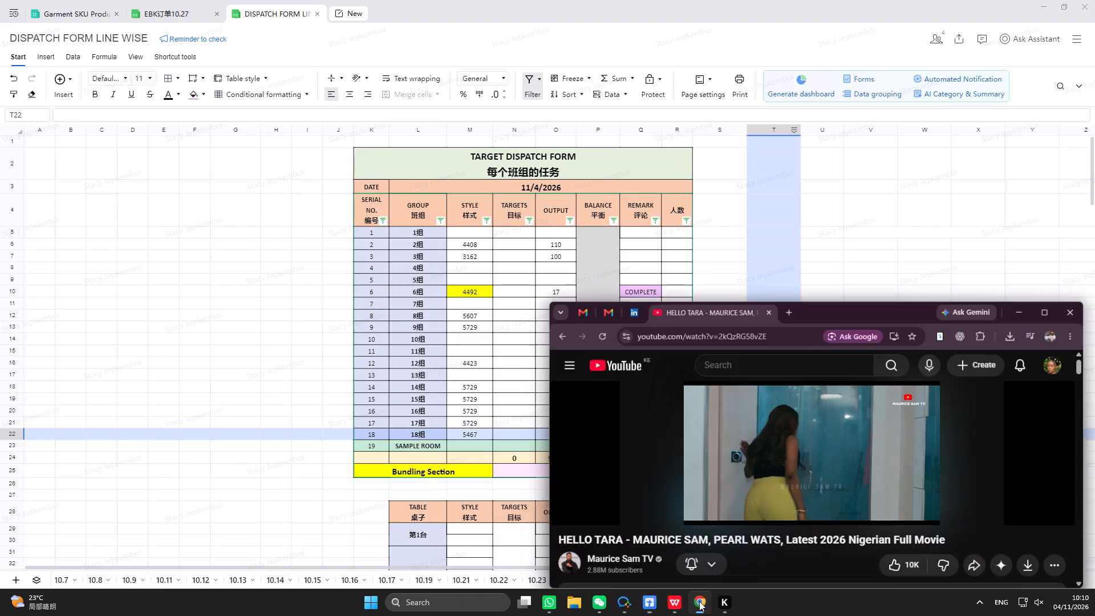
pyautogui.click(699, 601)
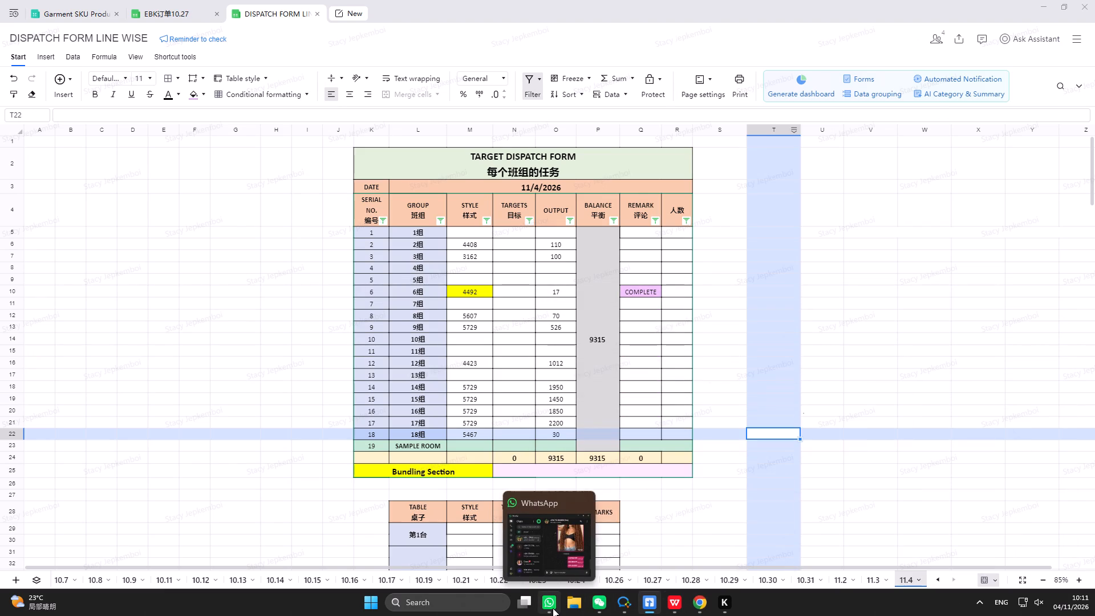
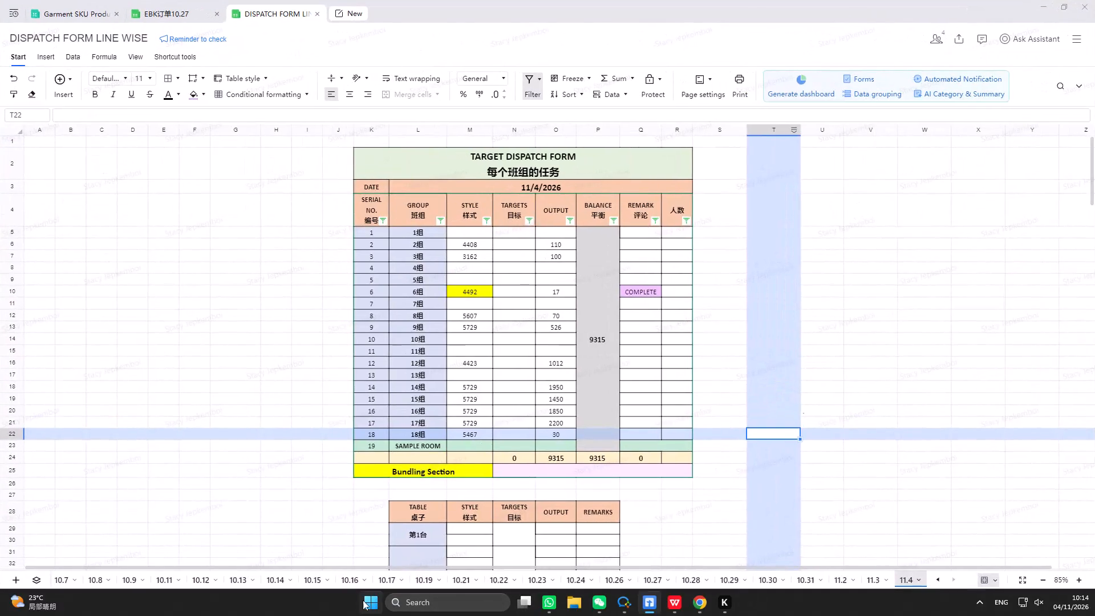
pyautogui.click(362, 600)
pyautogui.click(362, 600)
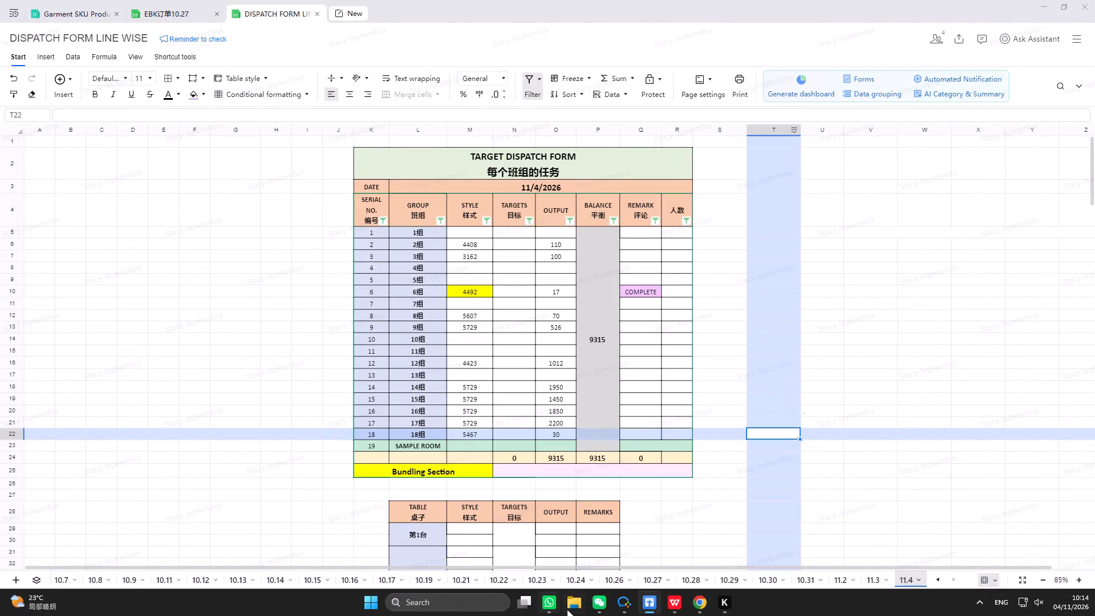
# Switch to File Explorer and remove the image file stored in Downloads from the Recent files list on Home.
pyautogui.click(577, 607)
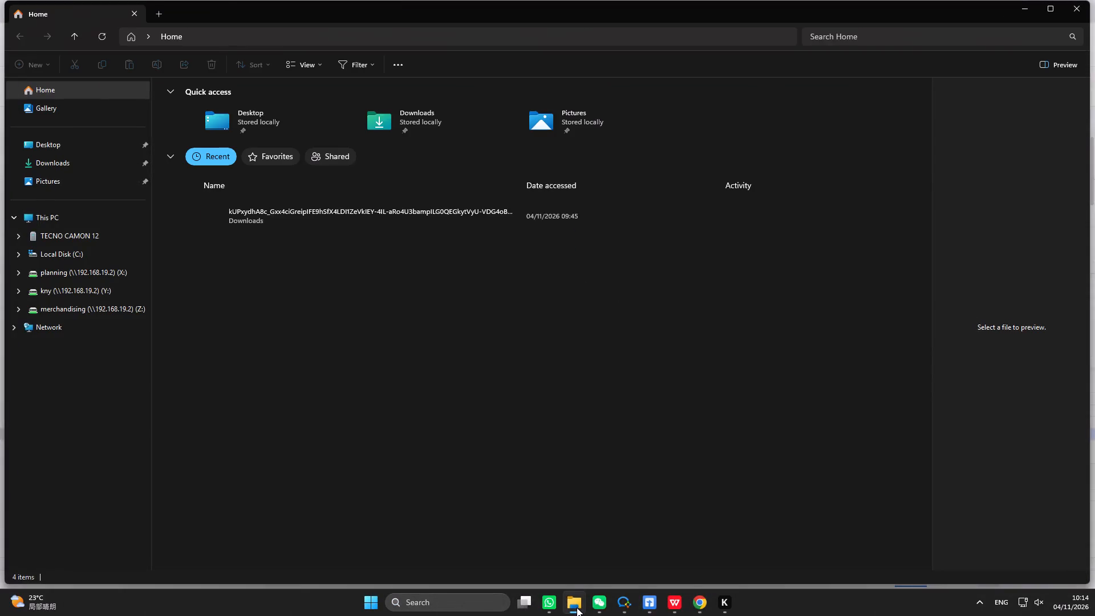
pyautogui.rightClick(271, 218)
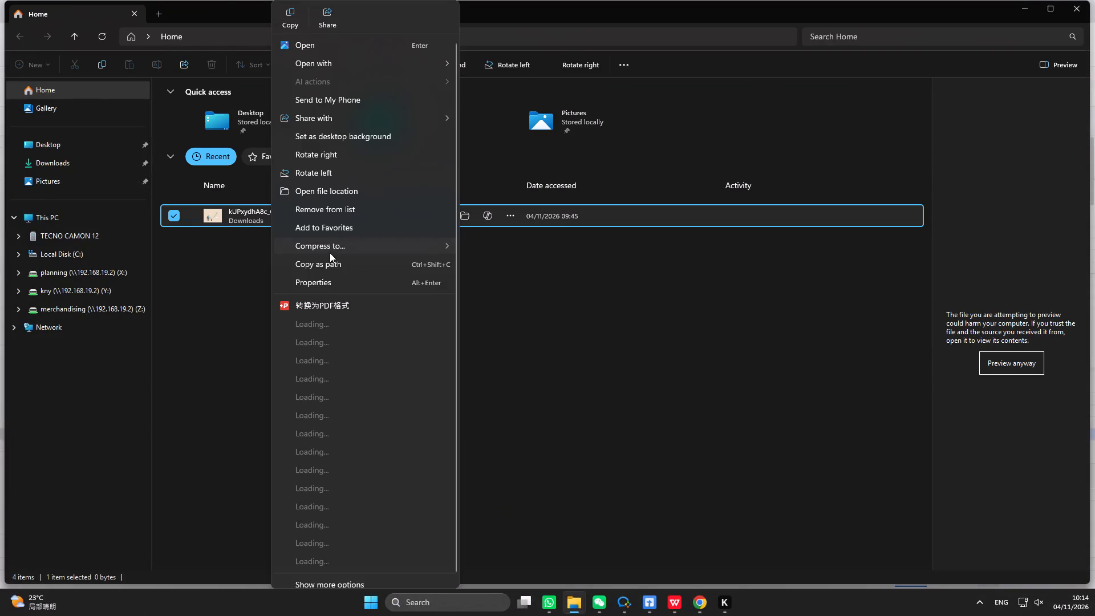
pyautogui.click(340, 209)
# Delete the JPG file dated 04/11/2026 09:45 from the Downloads folder and close File Explorer.
pyautogui.click(75, 152)
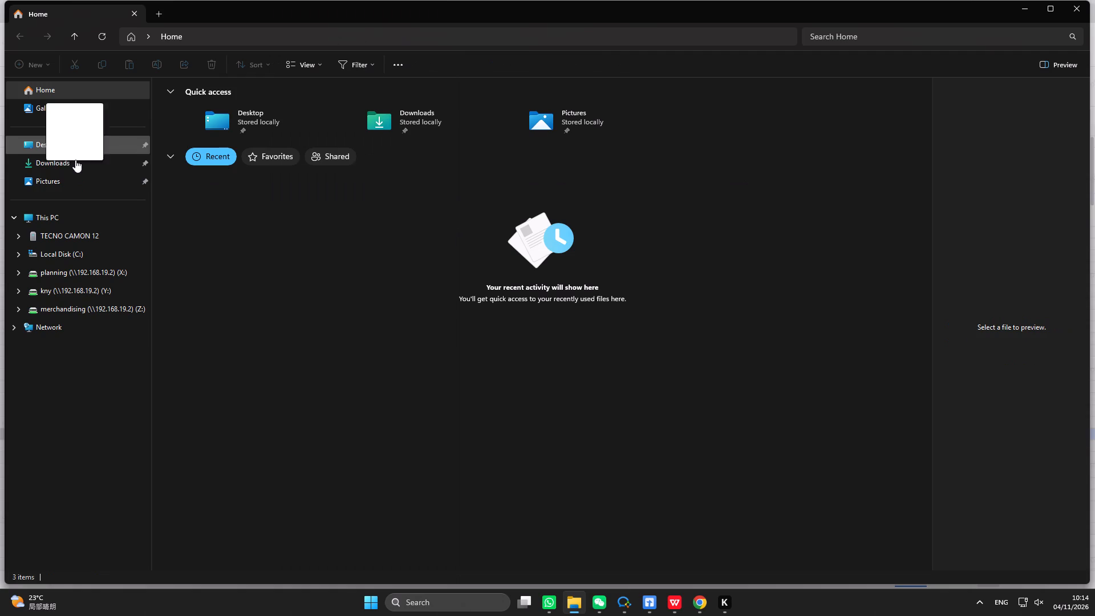
pyautogui.doubleClick(76, 160)
pyautogui.click(165, 116)
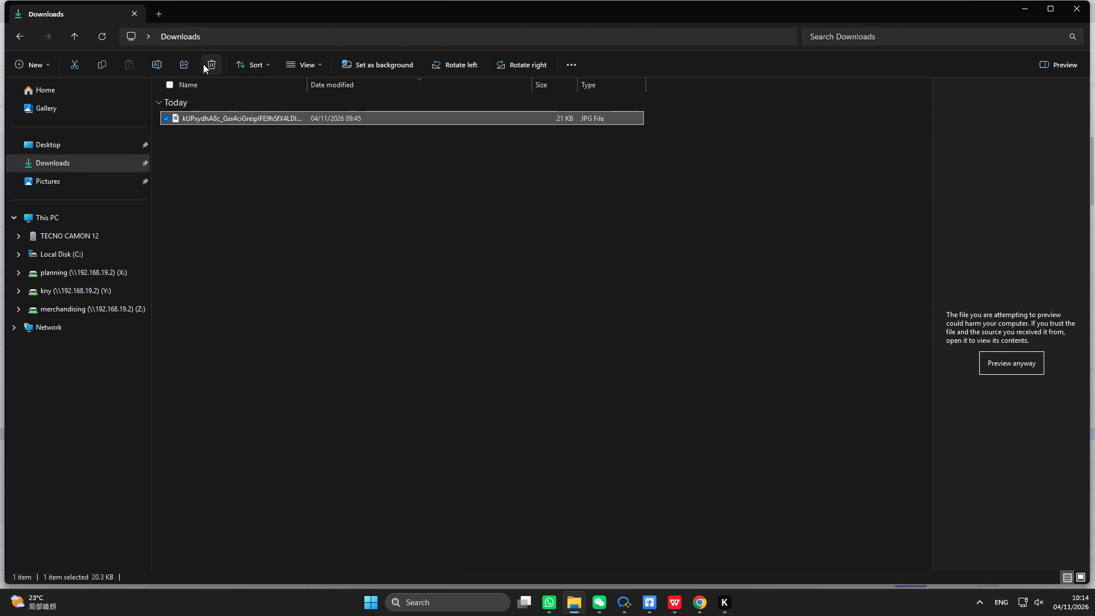
pyautogui.click(206, 64)
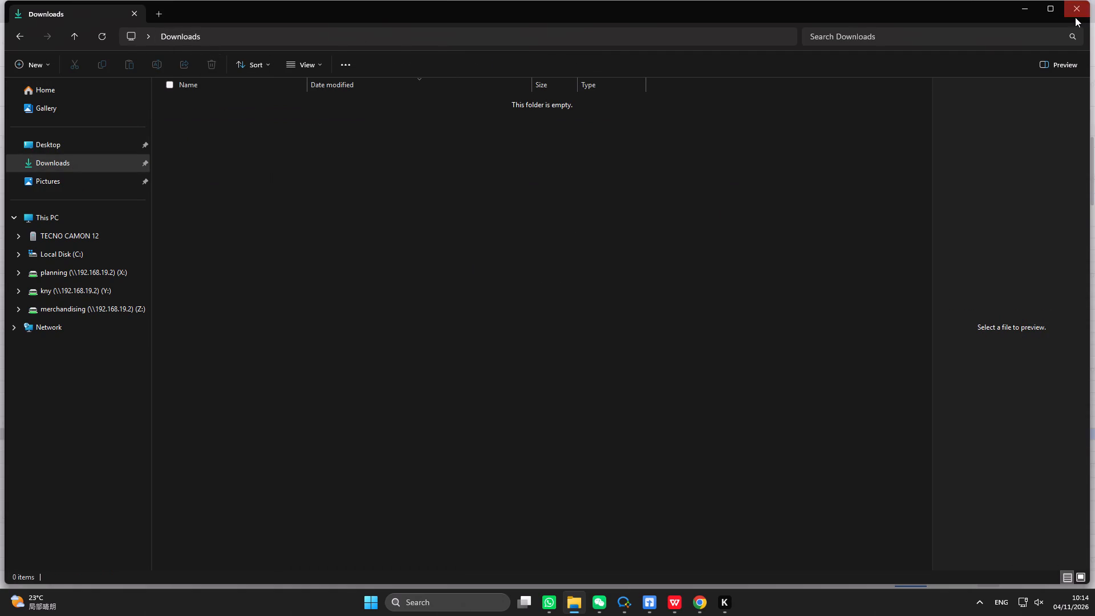
pyautogui.click(1075, 17)
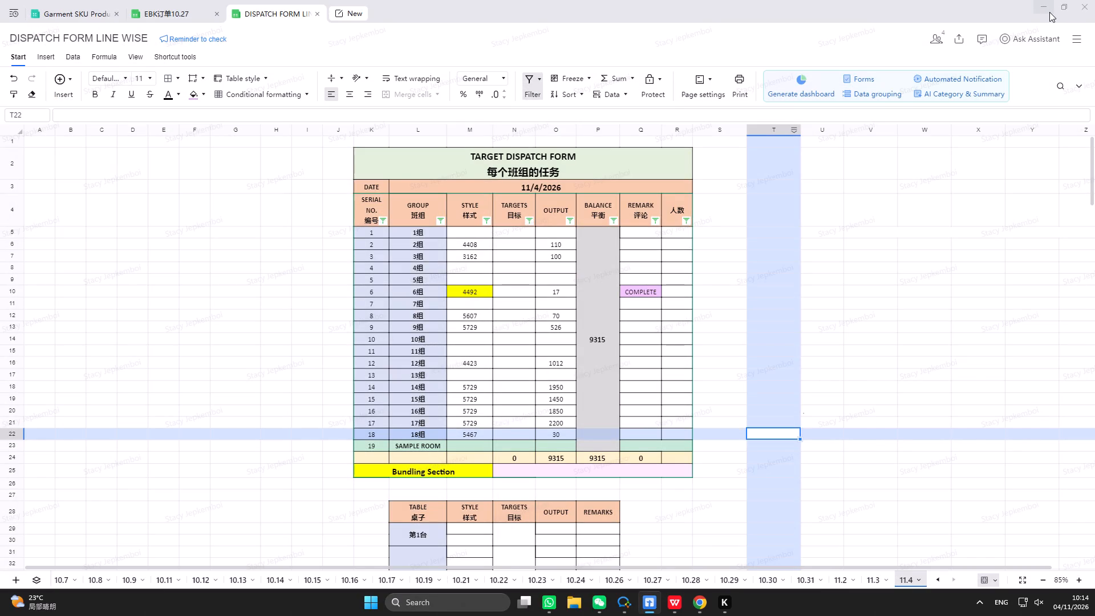
# Minimise the DISPATCH FORM LINE WISE window to return to the order sheet.
pyautogui.click(1049, 12)
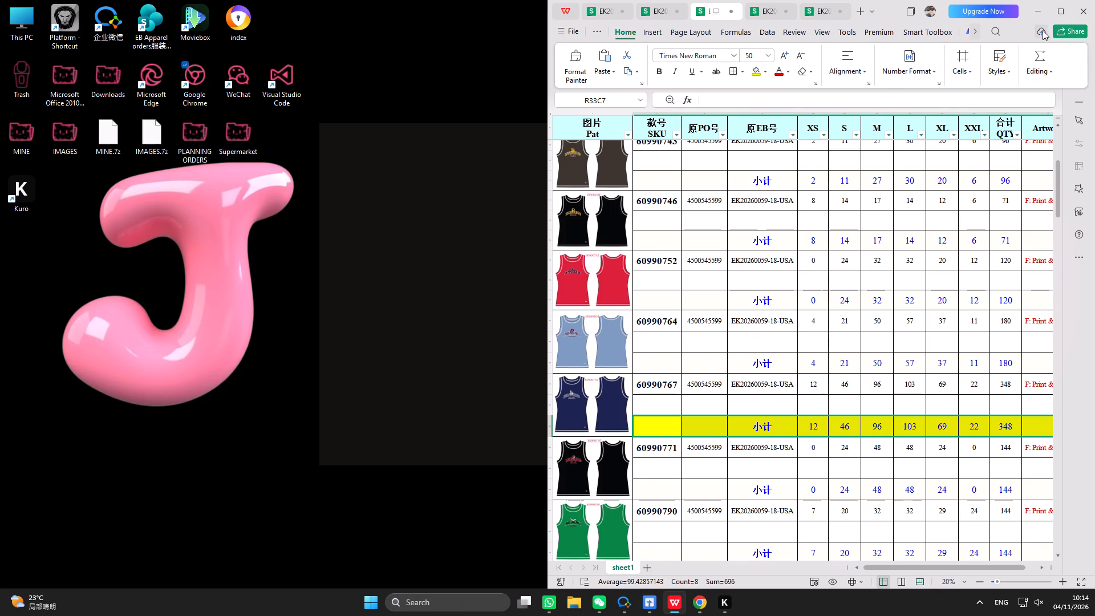
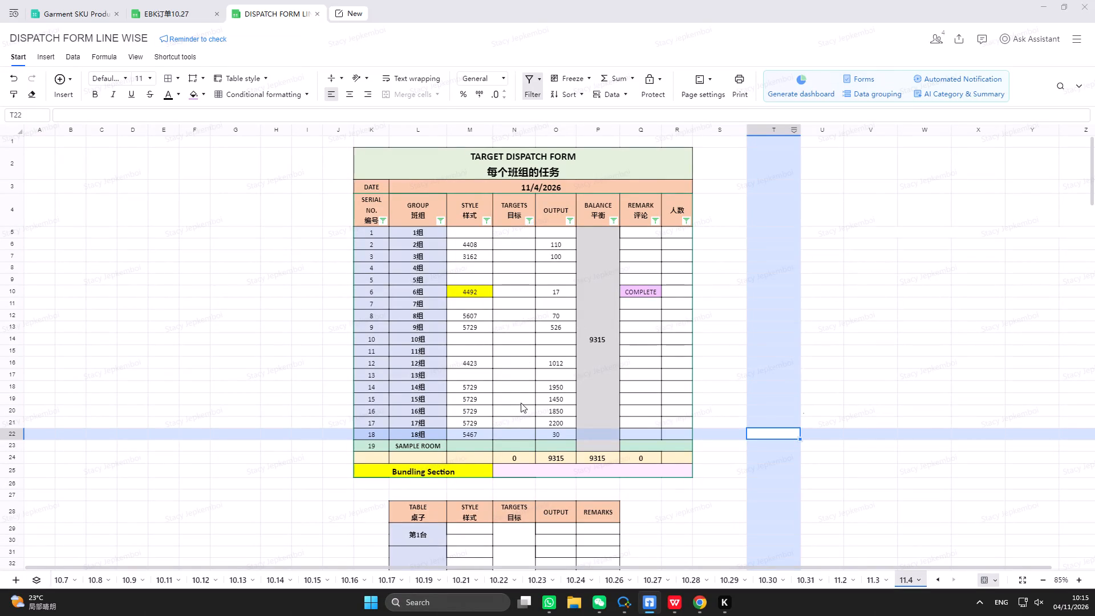
# Add 1050 to the output formula for group 15 (style 5729) on the 11.4 dispatch sheet.
pyautogui.click(553, 399)
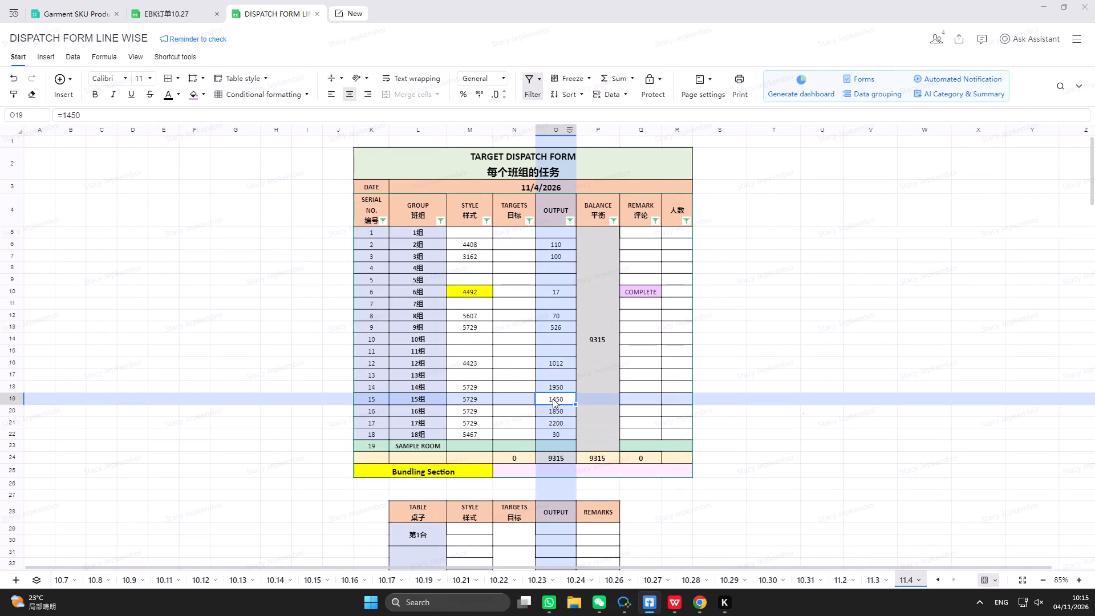
pyautogui.click(240, 120)
pyautogui.write('+1050')
pyautogui.press('Return')
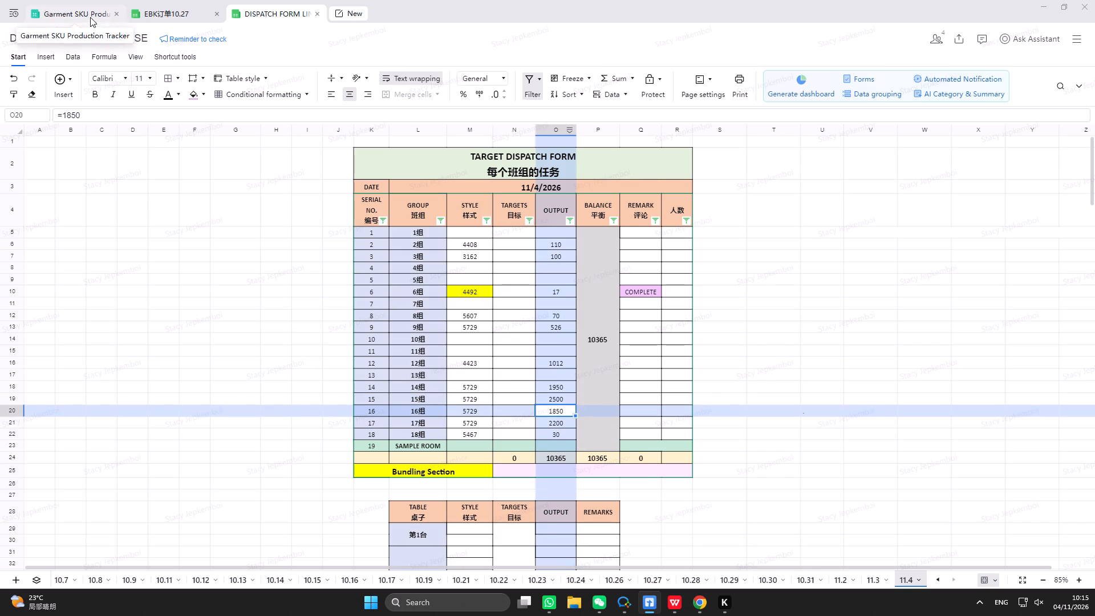
# In the Garment SKU Production Tracker's 126USA-1-5729 table, set the total quantity of the NAVY XL row to 4300.
pyautogui.click(90, 17)
pyautogui.click(87, 321)
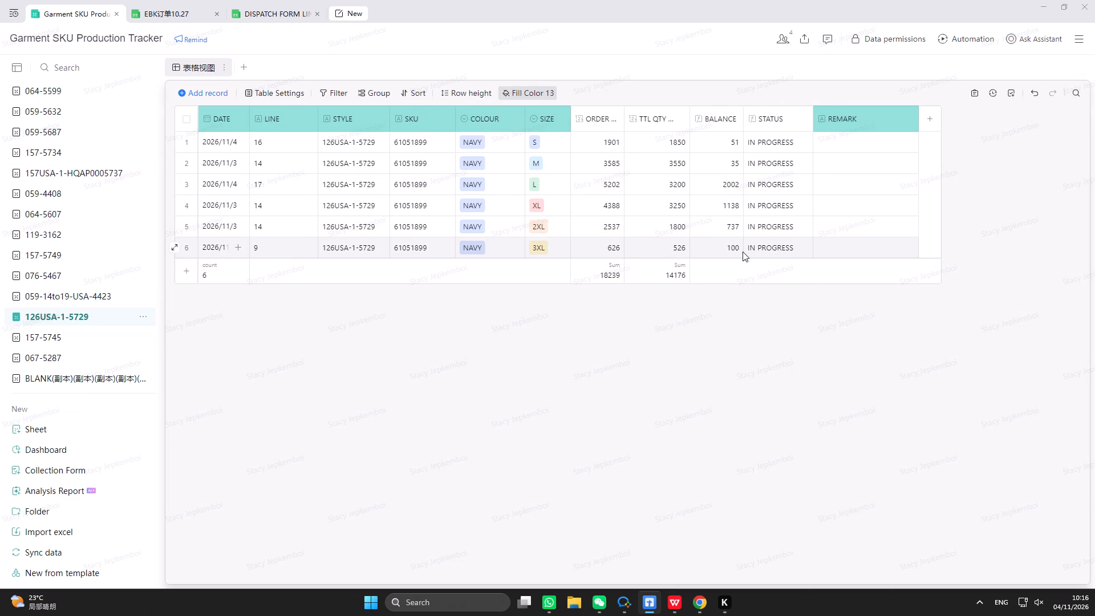
pyautogui.click(668, 208)
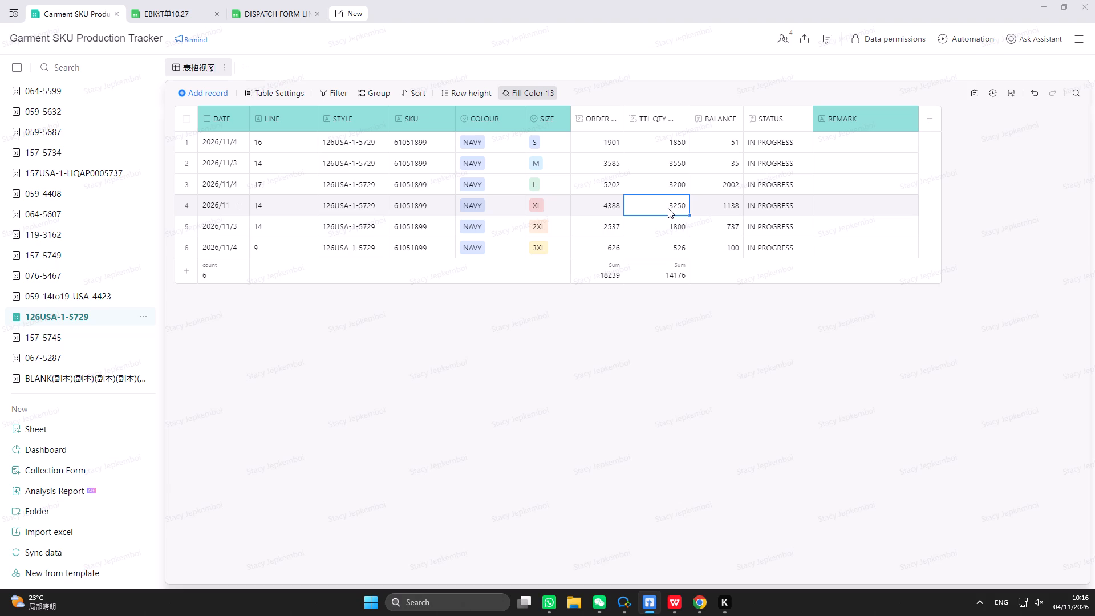
pyautogui.write('4300')
pyautogui.press('Return')
# Back in DISPATCH FORM LINE WISE, add 1000 to the output formula for group 17 (style 5729).
pyautogui.click(257, 20)
pyautogui.click(573, 402)
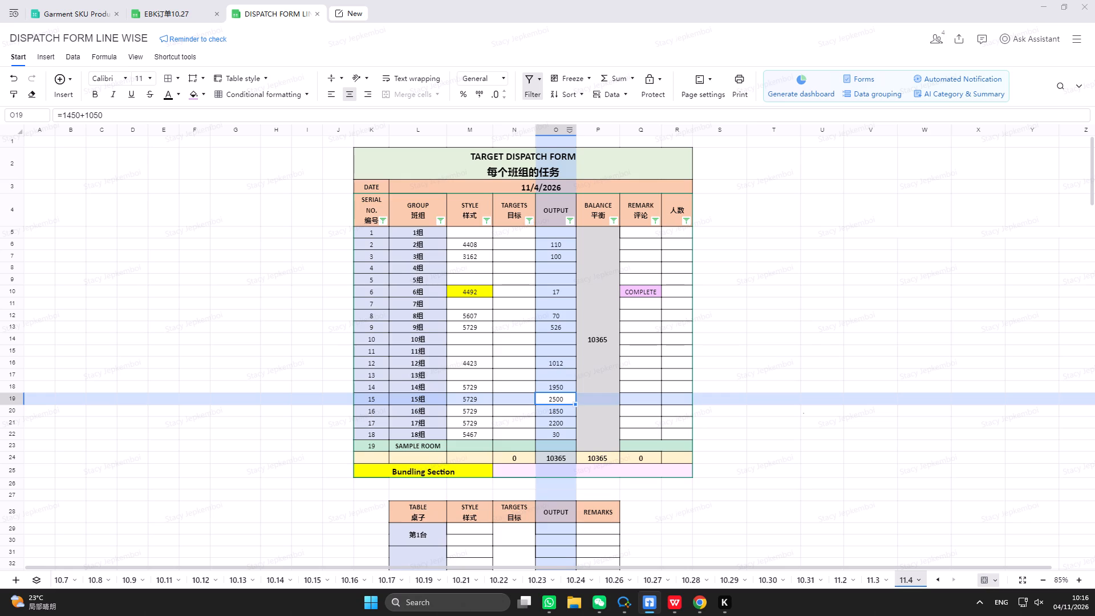
pyautogui.click(561, 421)
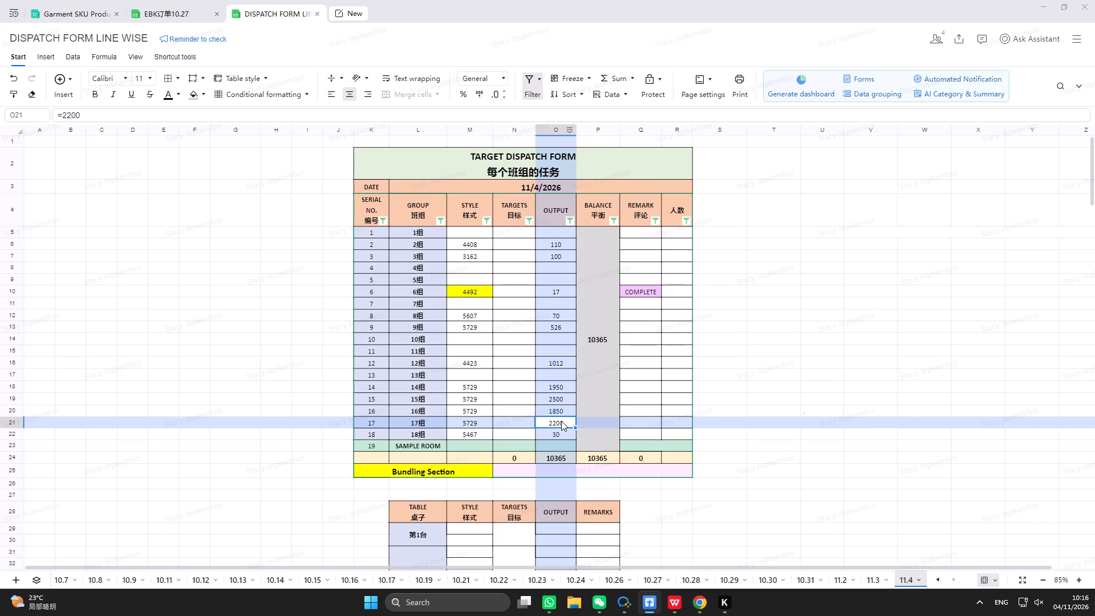
pyautogui.click(329, 116)
pyautogui.write('+1000')
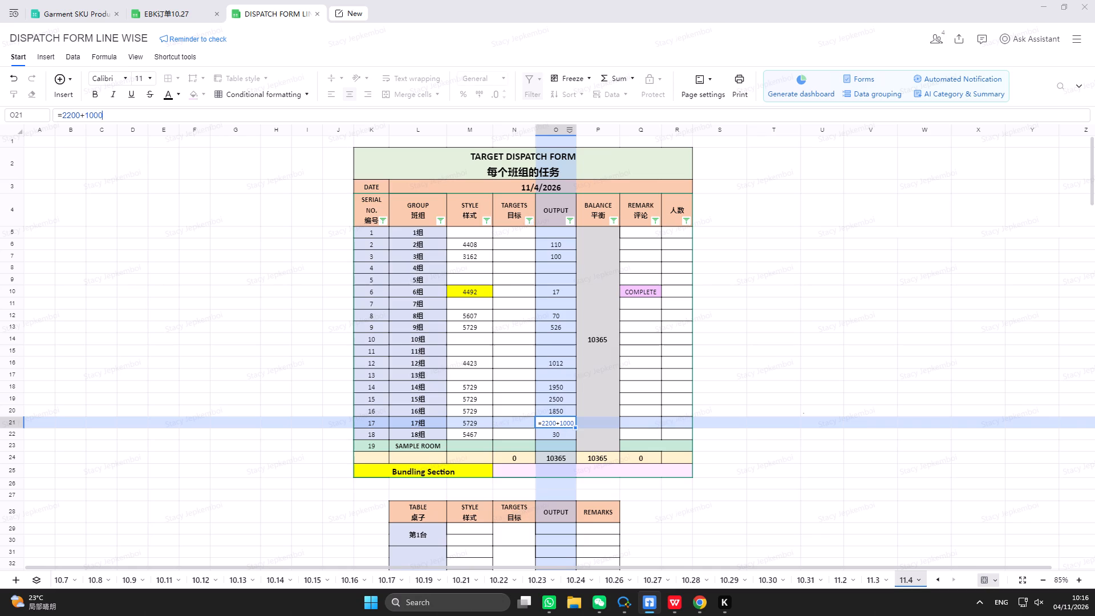
pyautogui.press('Return')
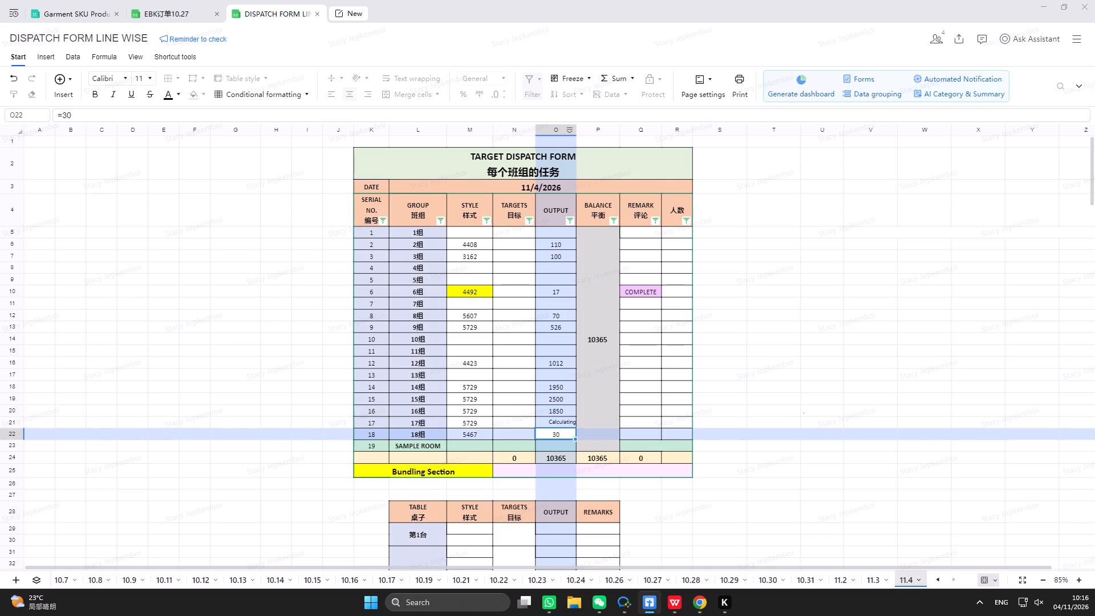
# In the Garment SKU Production Tracker's 126USA-1-5729 table, set the total quantity of the NAVY L row to 4200.
pyautogui.click(76, 18)
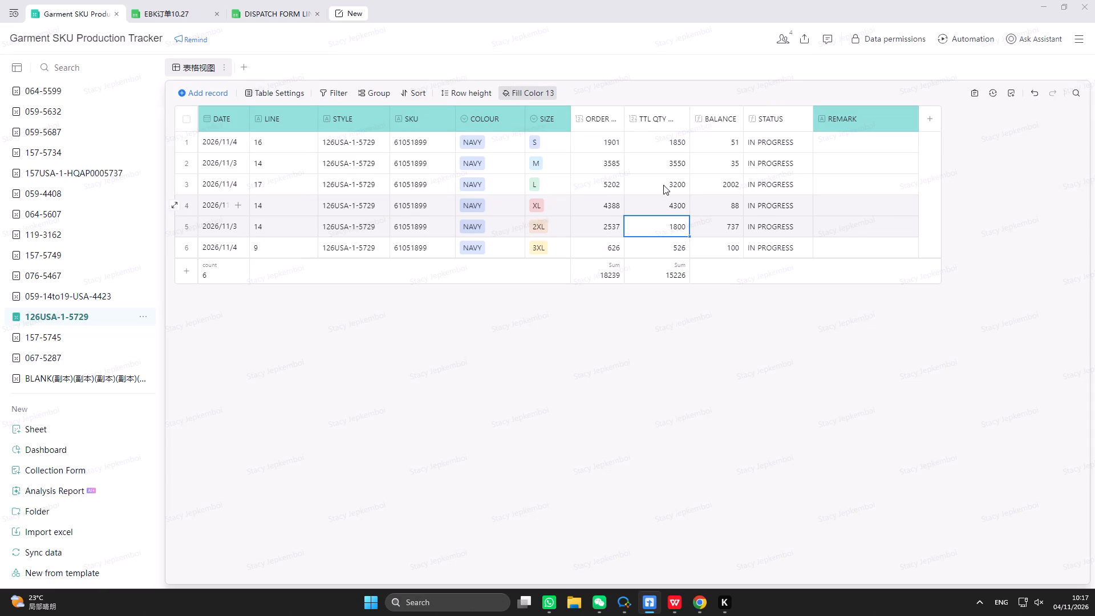
pyautogui.click(680, 190)
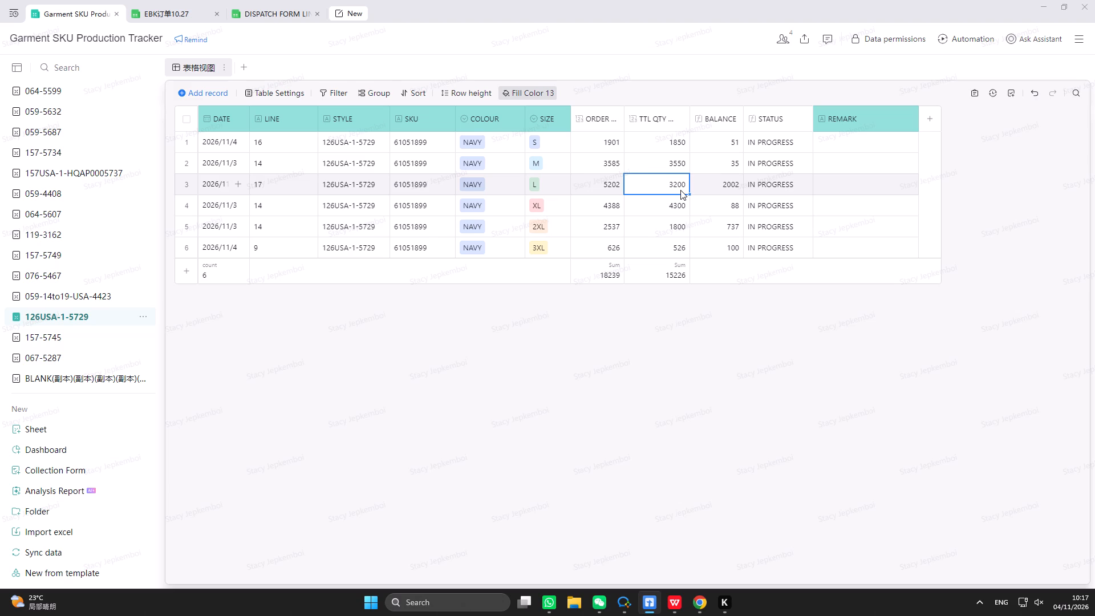
pyautogui.write('4200')
pyautogui.press('Return')
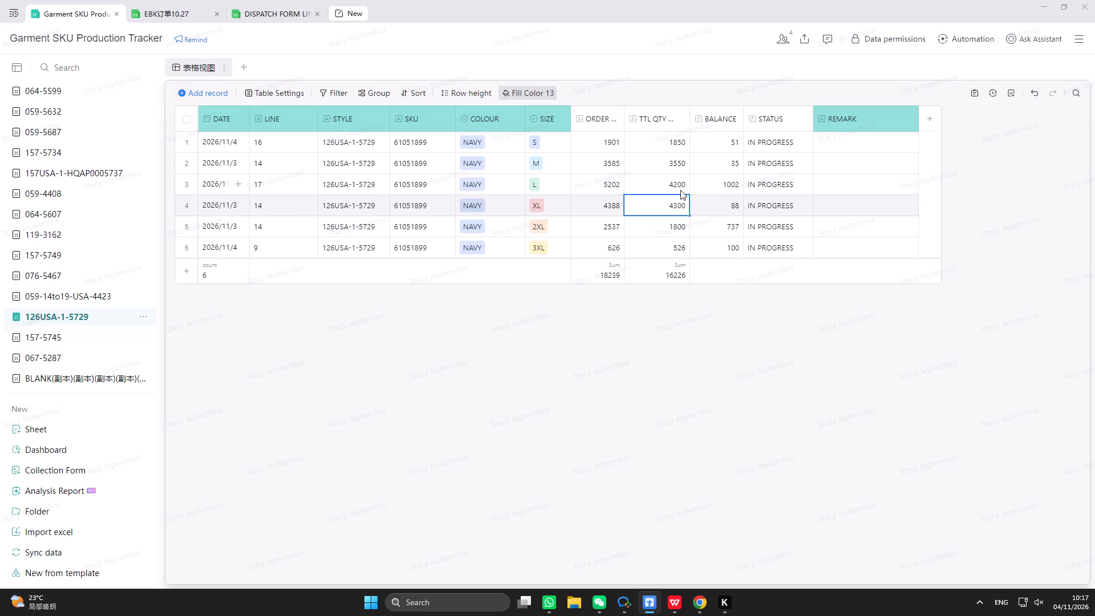